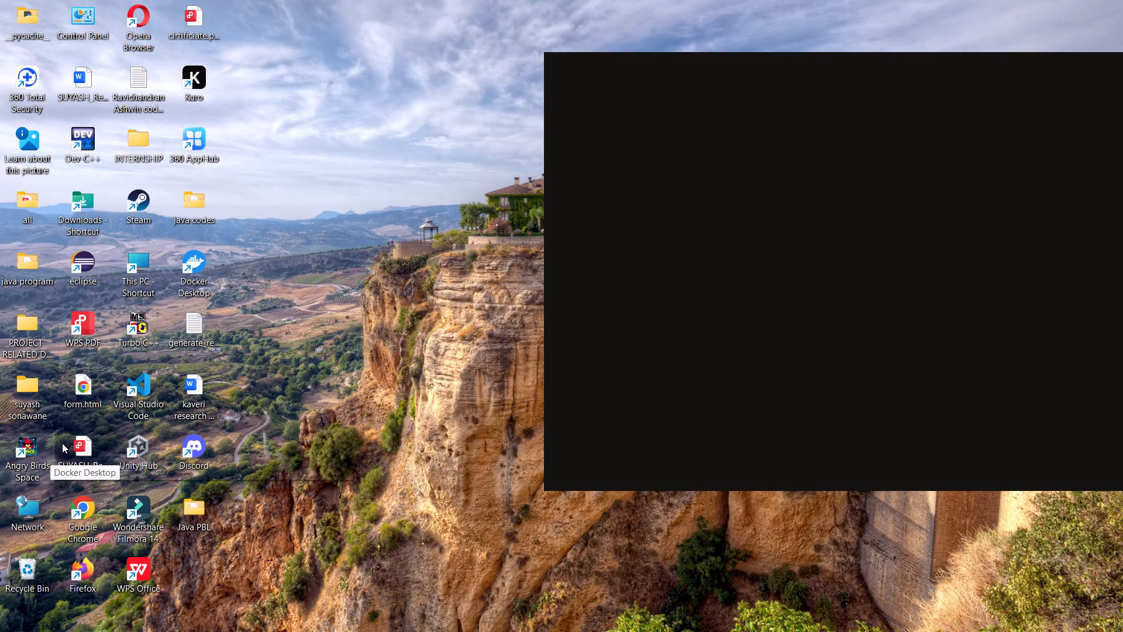
Move the resume Word and PDF files to the end of the desktop icons, below the Java PBL folder.
{"action": "left_click", "coordinate": [282, 150]}
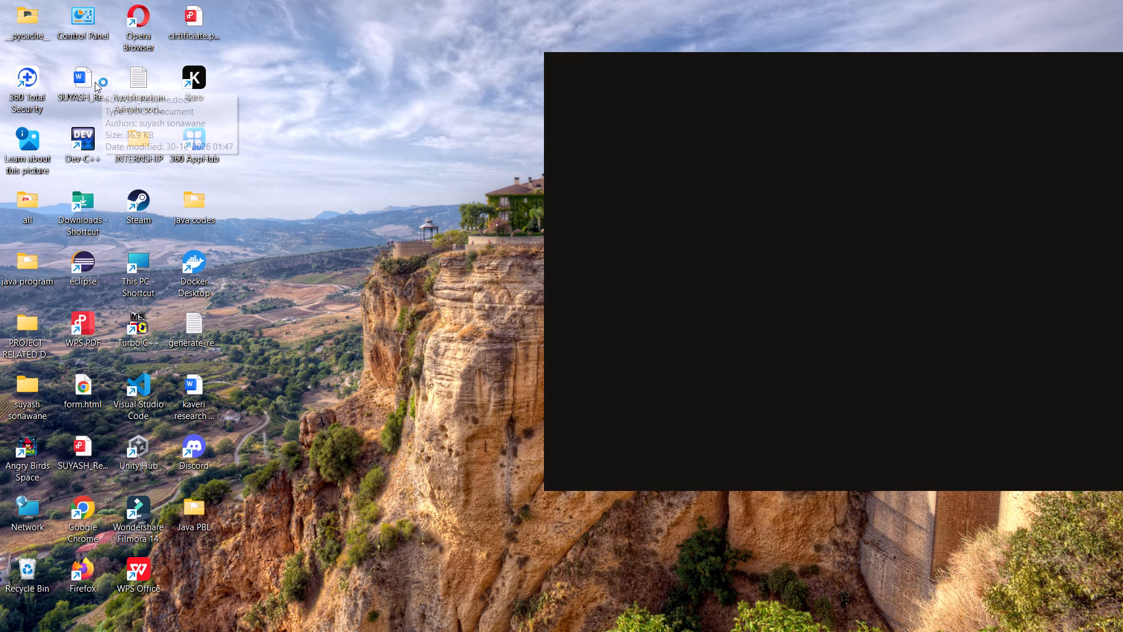
{"action": "left_click_drag", "start_coordinate": [90, 78], "coordinate": [212, 542]}
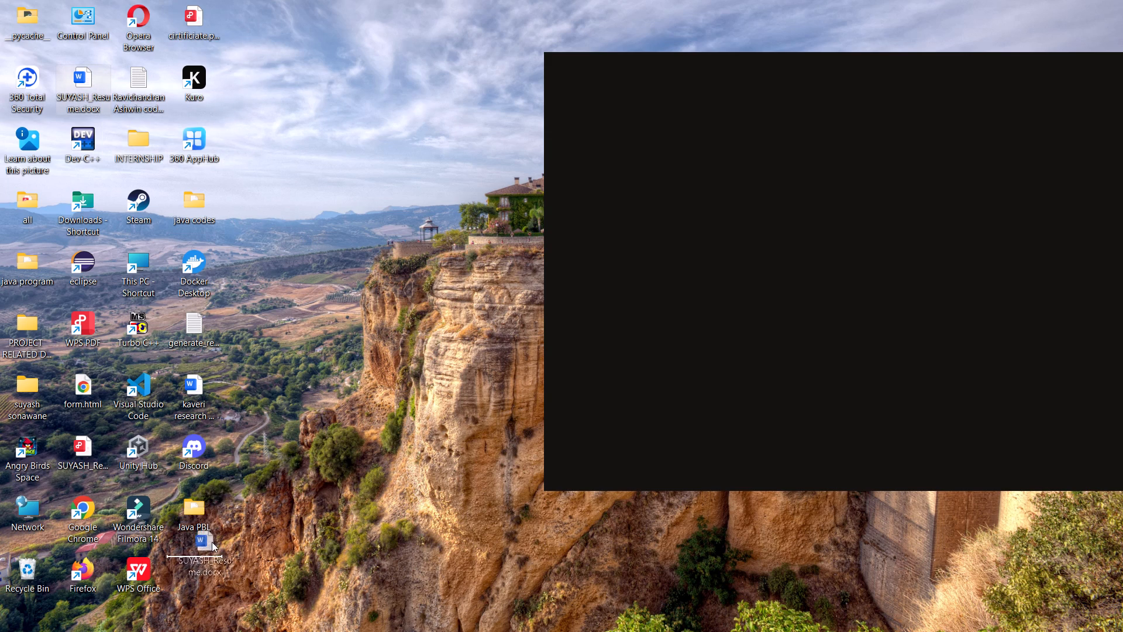
{"action": "left_click_drag", "start_coordinate": [212, 542], "coordinate": [208, 540]}
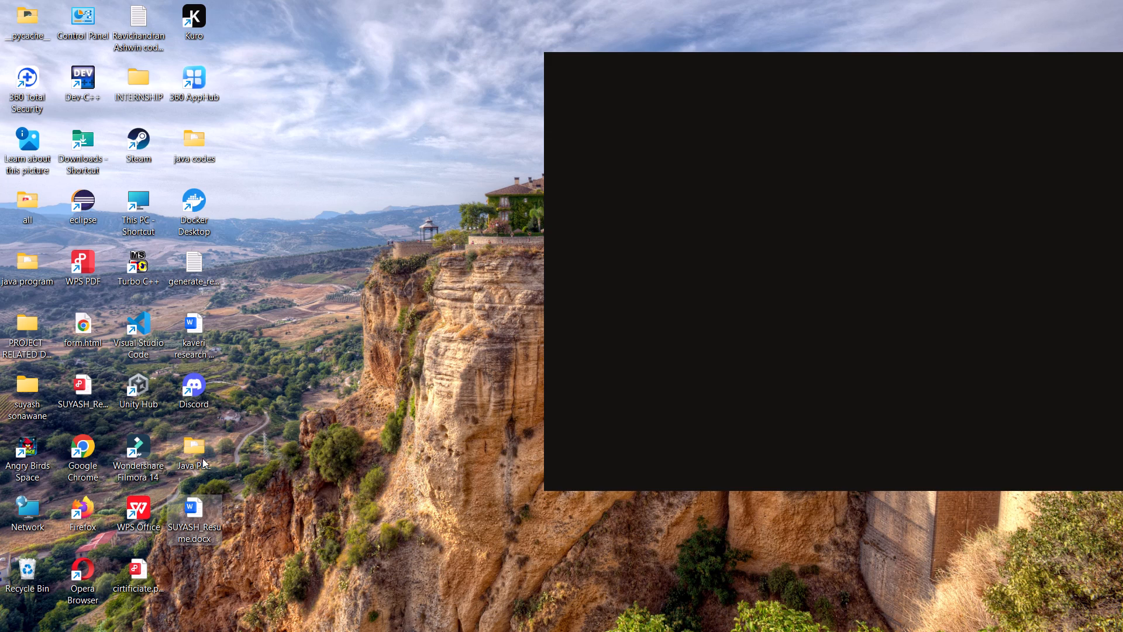
{"action": "left_click_drag", "start_coordinate": [85, 382], "coordinate": [232, 575]}
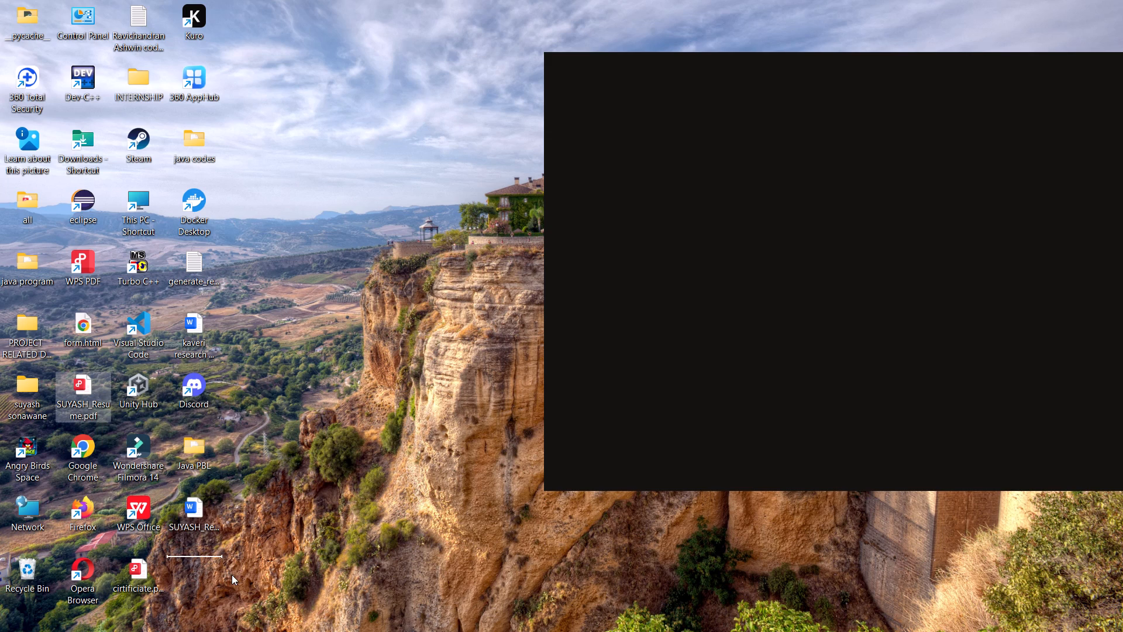
{"action": "left_click", "coordinate": [283, 457]}
Open the resume Word document from the desktop in WPS Office.
{"action": "double_click", "coordinate": [200, 438]}
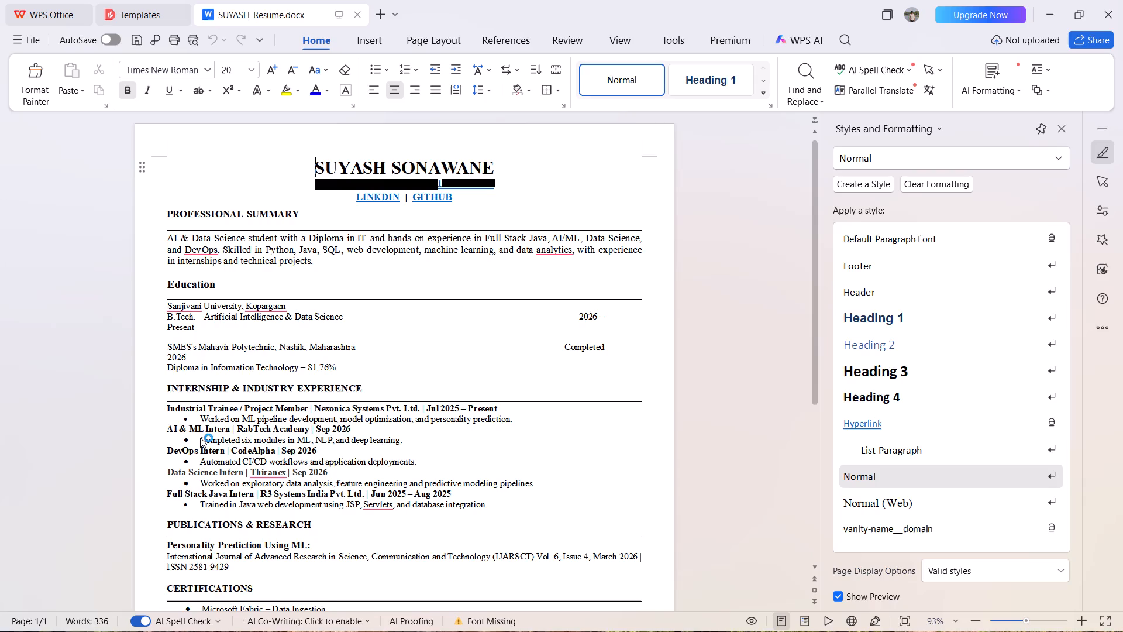
Move the Industrial Trainee / Project Member entry and its bullet below the Full Stack Java Intern entry, leaving no blank line.
{"action": "scroll", "coordinate": [272, 424], "scroll_direction": "down", "scroll_amount": 1}
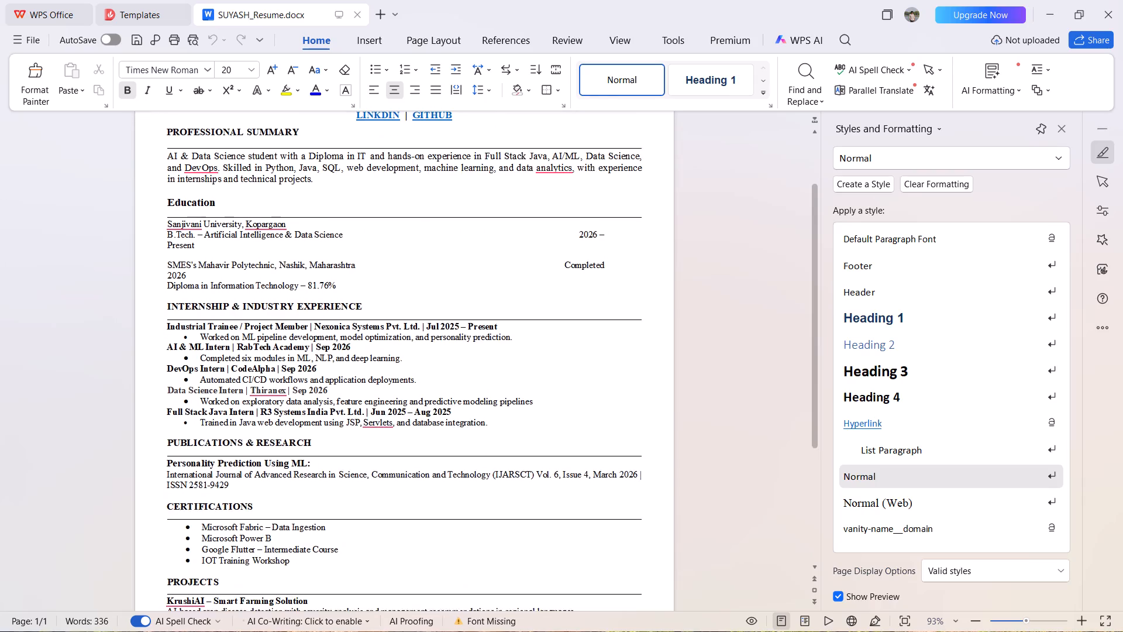
{"action": "scroll", "coordinate": [272, 424], "scroll_direction": "down", "scroll_amount": 1}
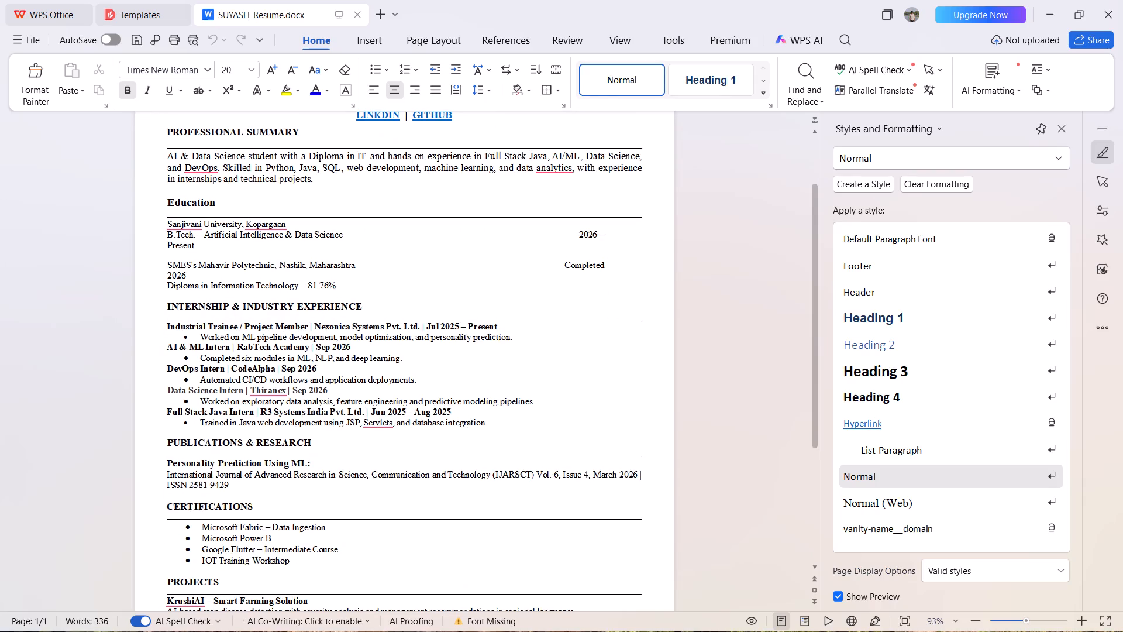
{"action": "left_click_drag", "start_coordinate": [525, 334], "coordinate": [171, 317]}
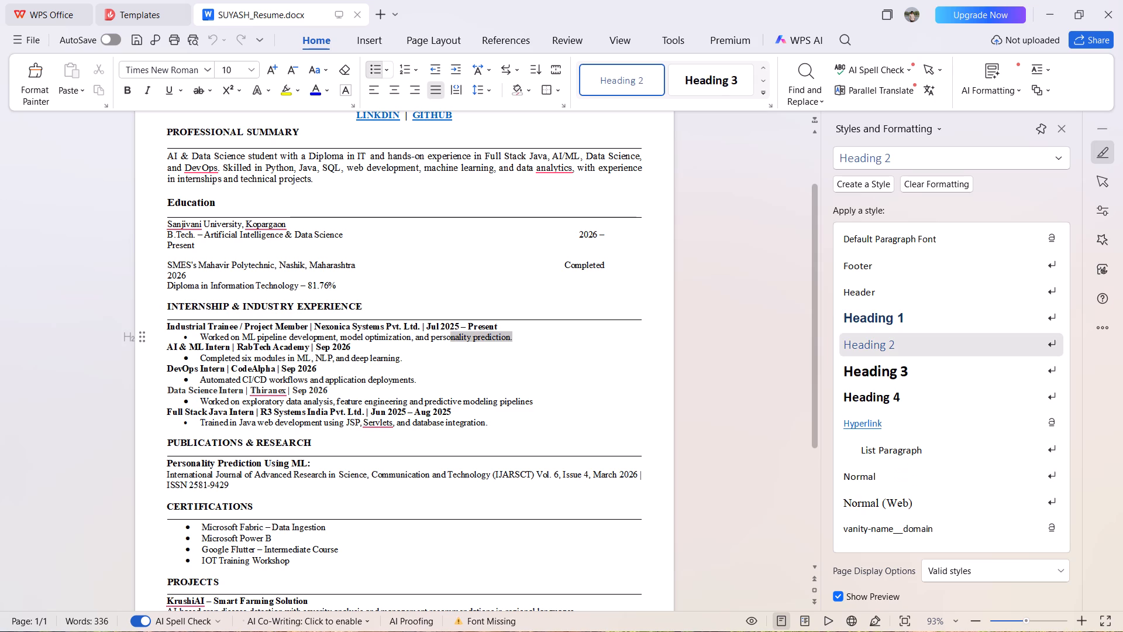
{"action": "left_click_drag", "start_coordinate": [171, 317], "coordinate": [133, 326]}
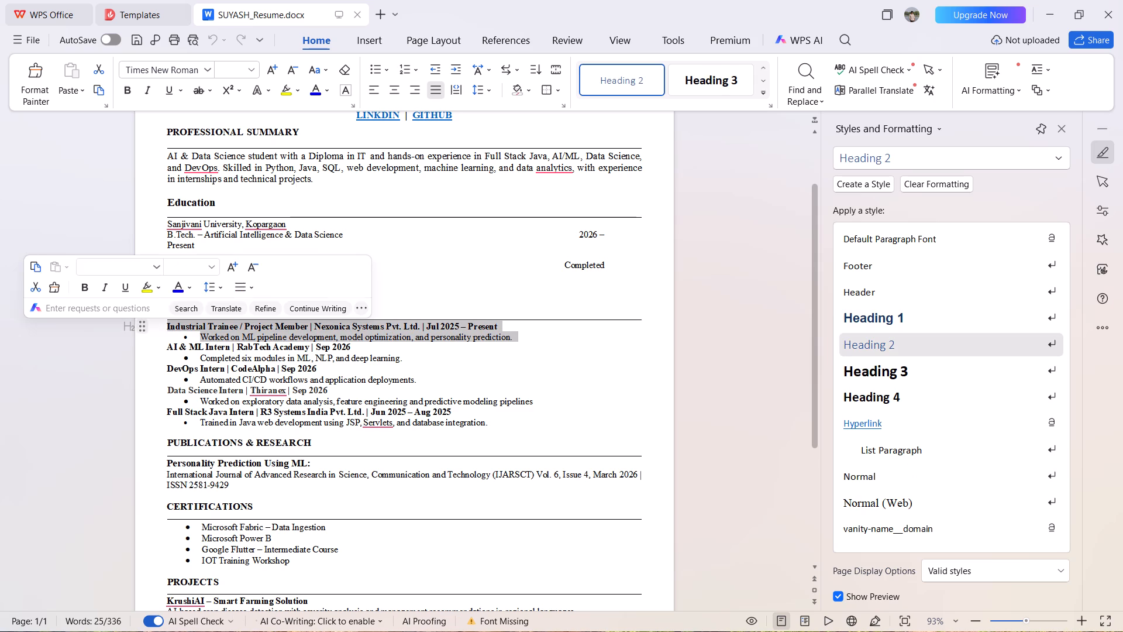
{"action": "key", "text": "ctrl+x"}
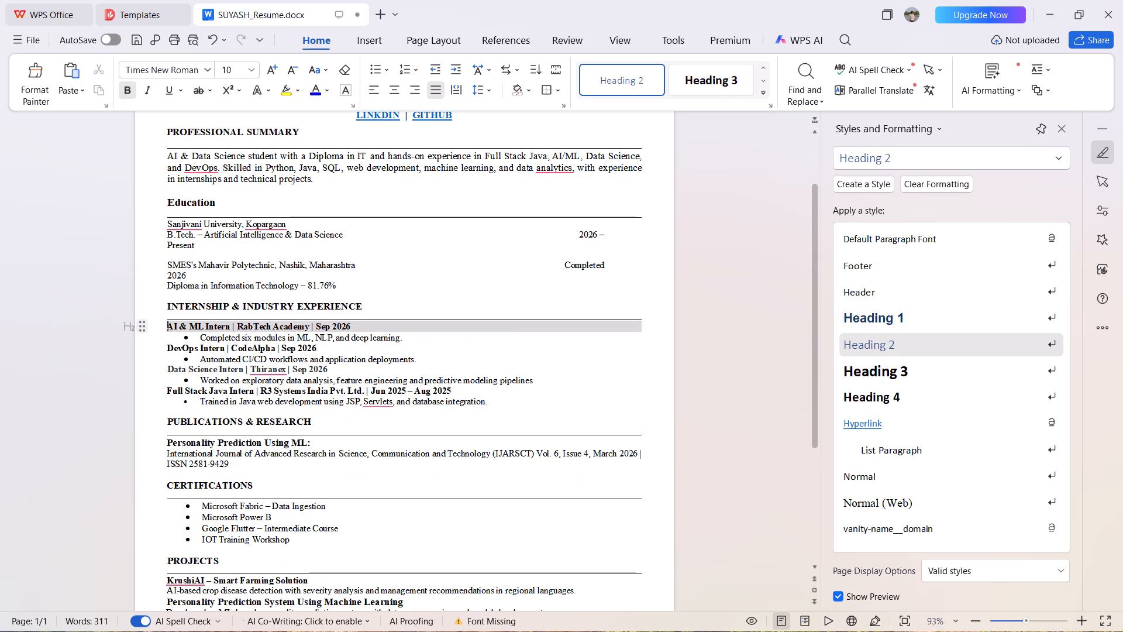
{"action": "left_click", "coordinate": [502, 403]}
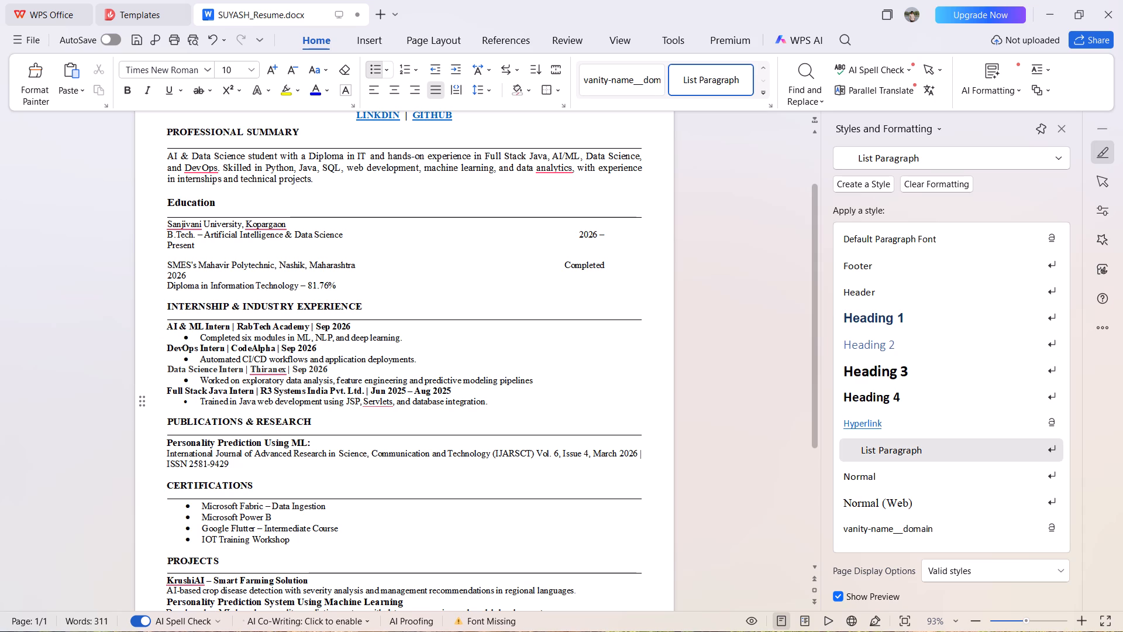
{"action": "key", "text": "Return"}
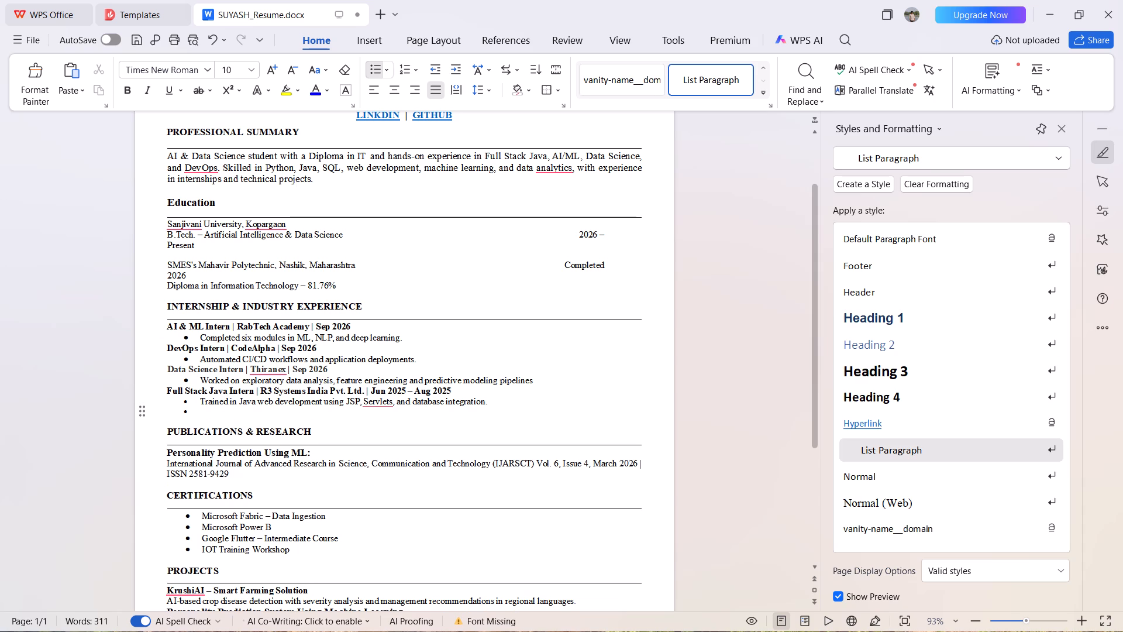
{"action": "key", "text": "BackSpace"}
{"action": "key", "text": "BackSpace"}
{"action": "key", "text": "ctrl+v"}
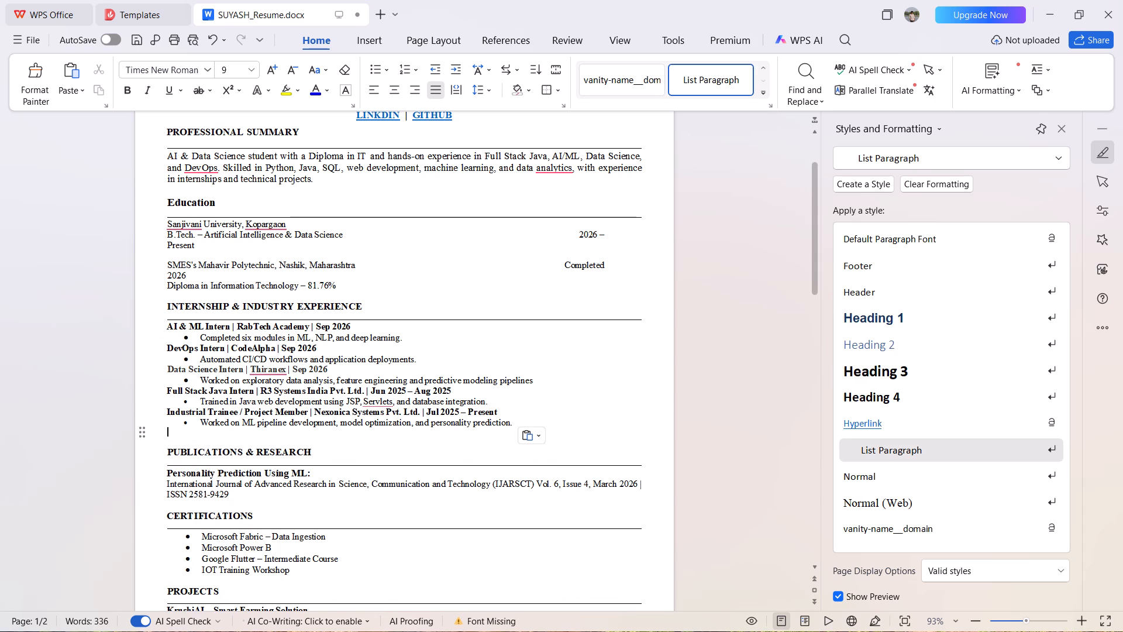
{"action": "key", "text": "BackSpace"}
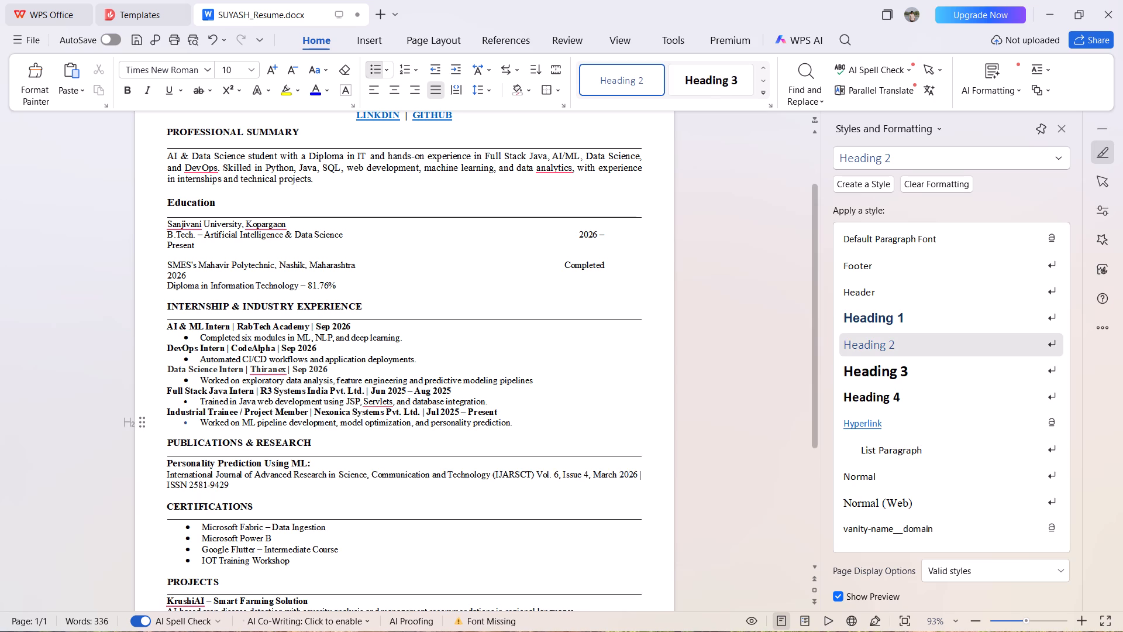
Close the Styles and Formatting pane.
{"action": "left_click", "coordinate": [561, 392]}
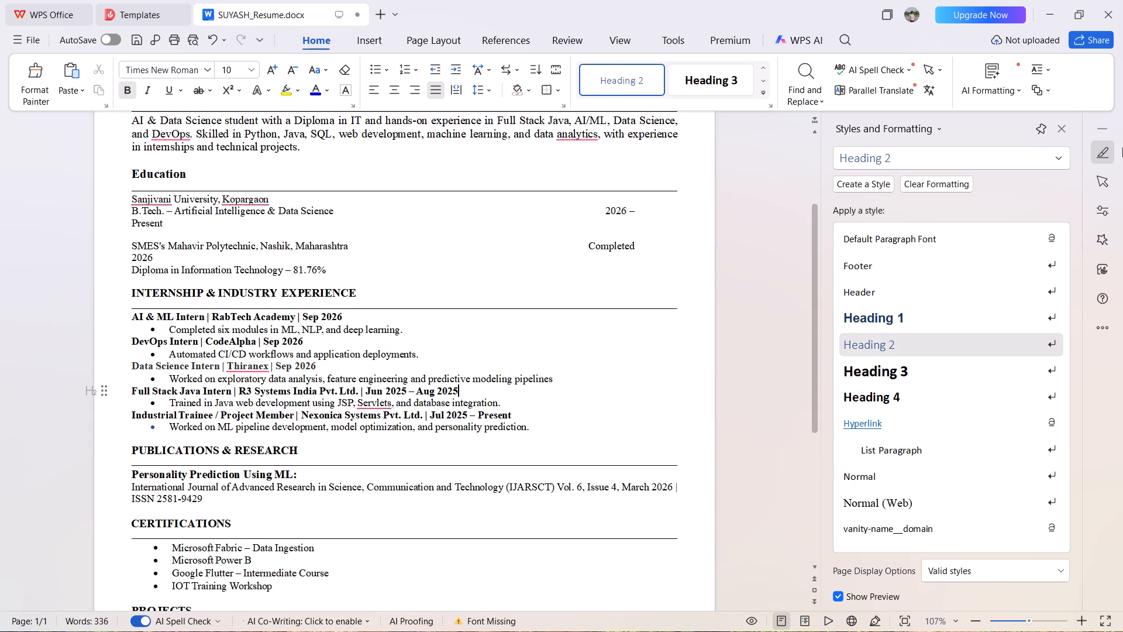
{"action": "left_click", "coordinate": [1063, 128]}
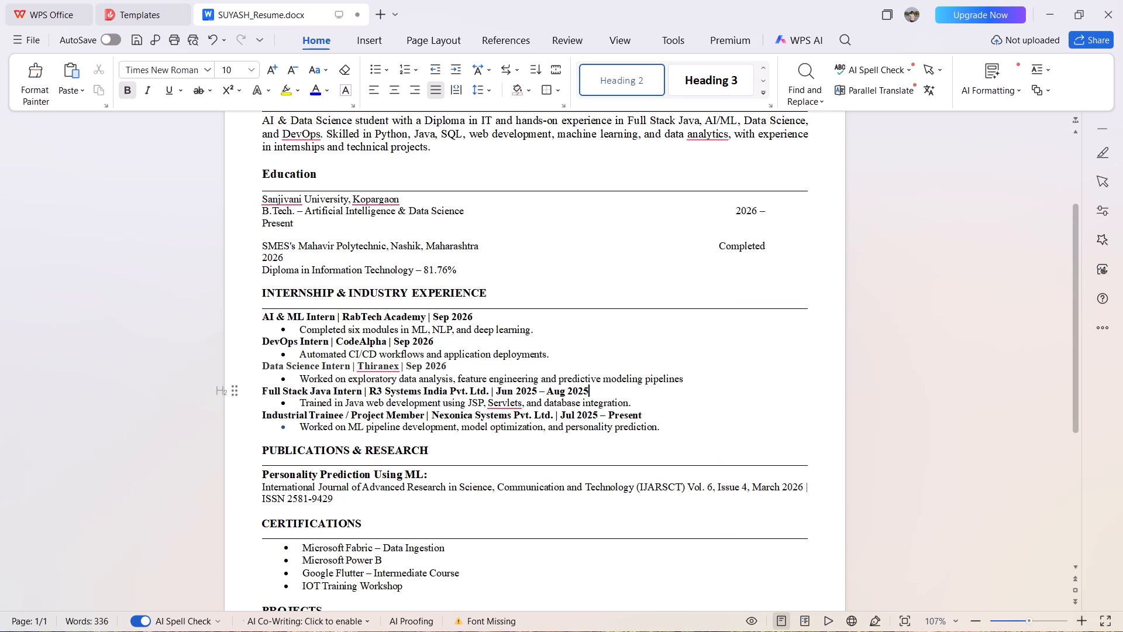
Set the bullet symbol under the Industrial Trainee / Project Member entry to black.
{"action": "left_click", "coordinate": [285, 429]}
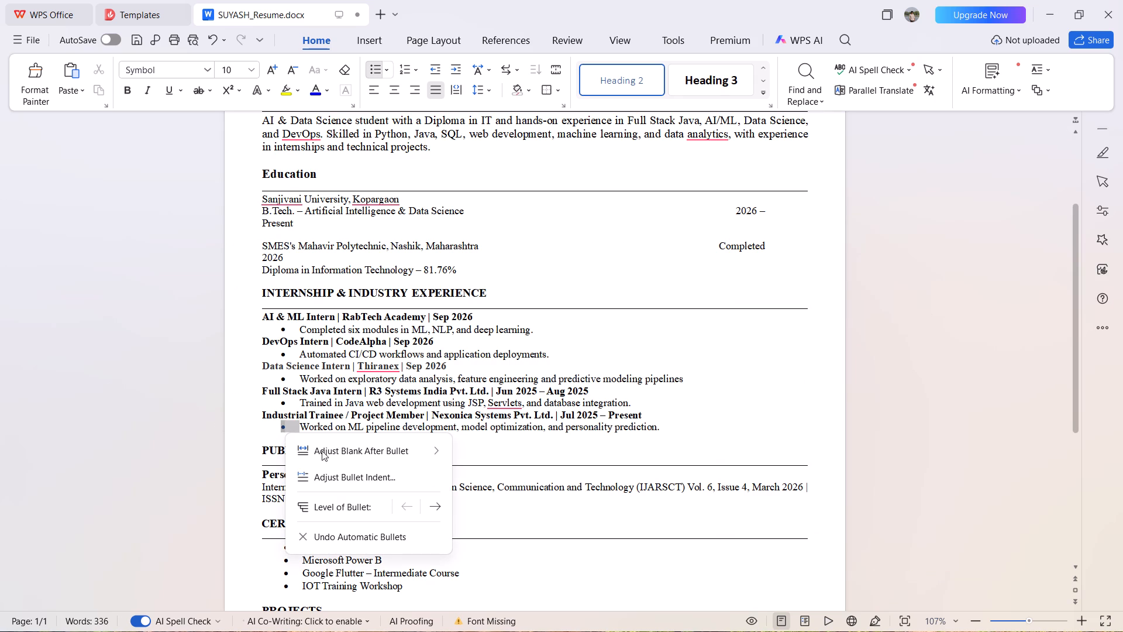
{"action": "left_click", "coordinate": [319, 88]}
{"action": "left_click", "coordinate": [325, 88]}
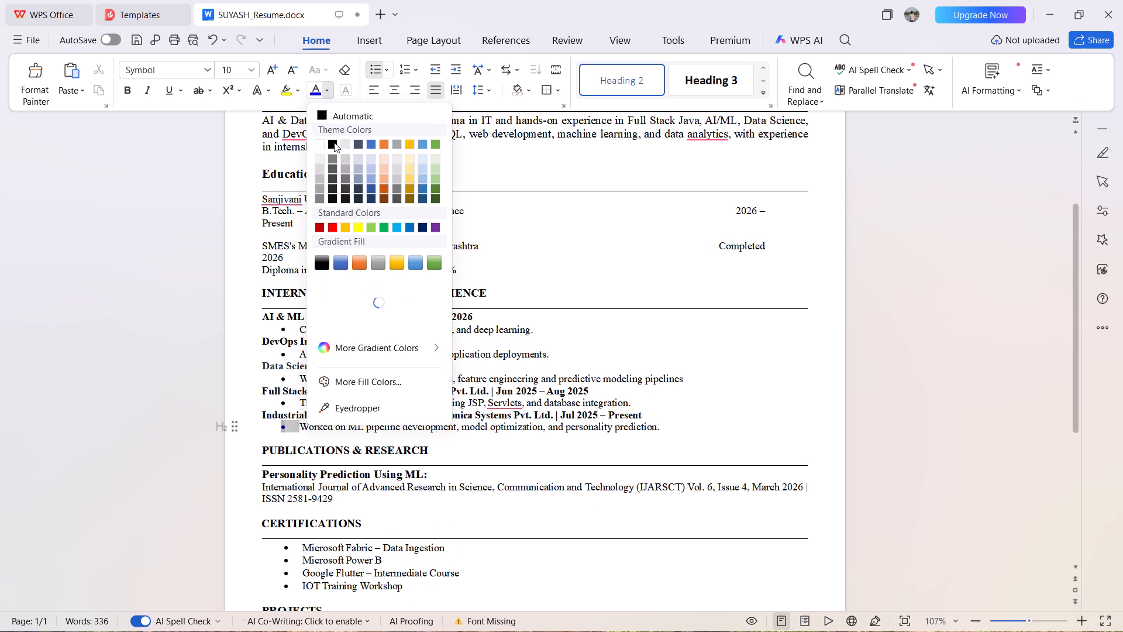
{"action": "left_click", "coordinate": [333, 140]}
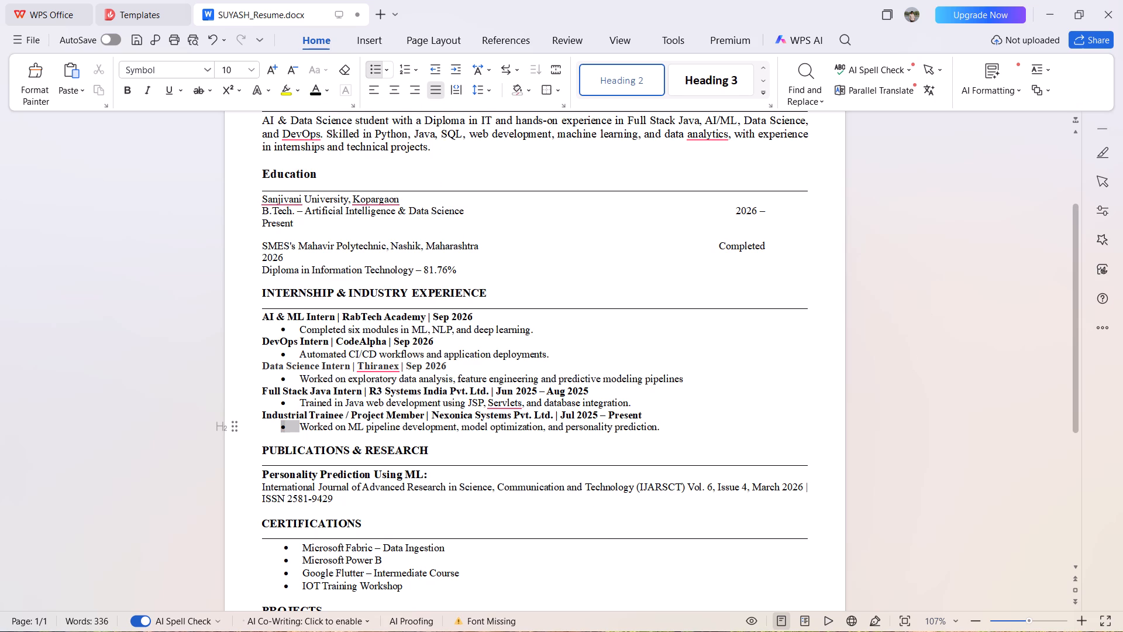
{"action": "left_click", "coordinate": [357, 430]}
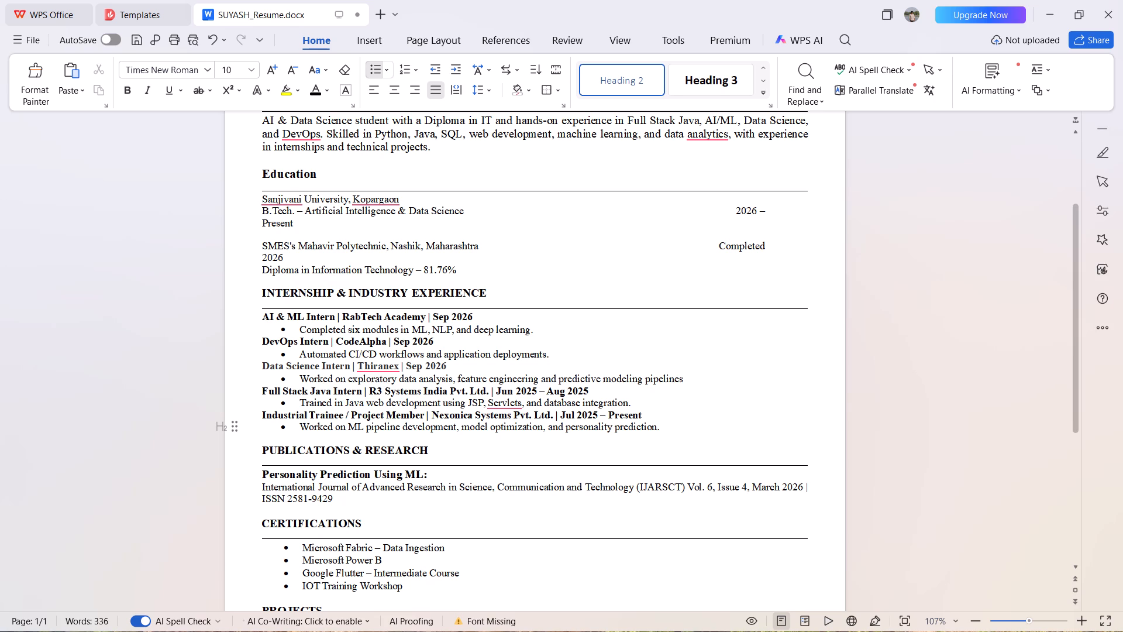
Delete "– Present" from the Industrial Trainee / Project Member entry's date.
{"action": "left_click", "coordinate": [642, 415]}
{"action": "left_click_drag", "start_coordinate": [642, 415], "coordinate": [608, 414]}
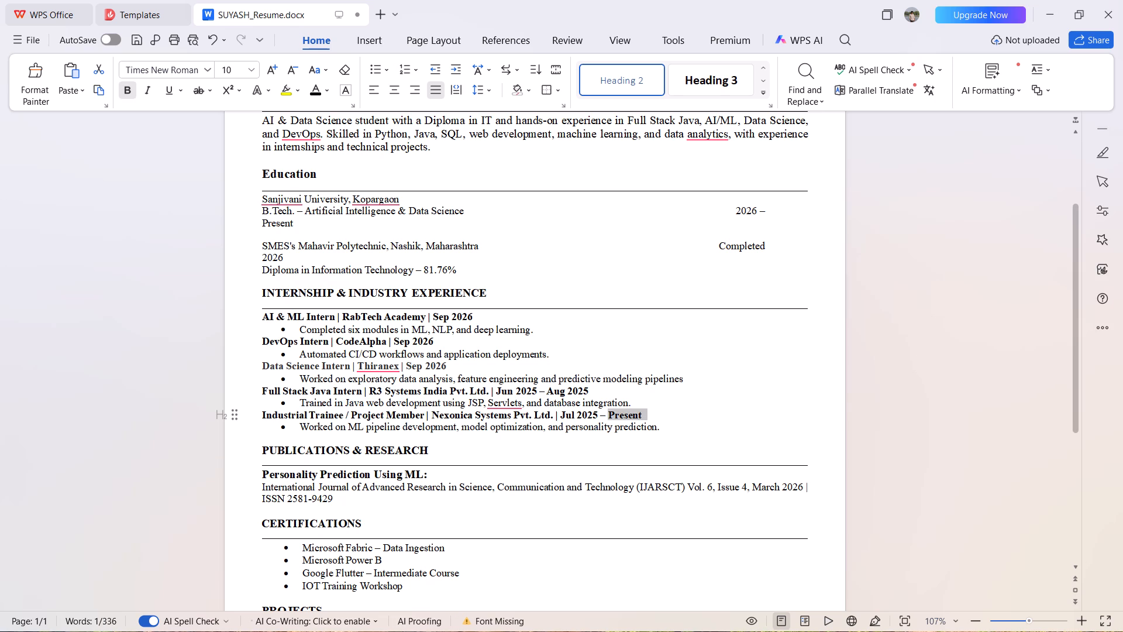
{"action": "left_click_drag", "start_coordinate": [608, 414], "coordinate": [605, 413]}
{"action": "key", "text": "BackSpace"}
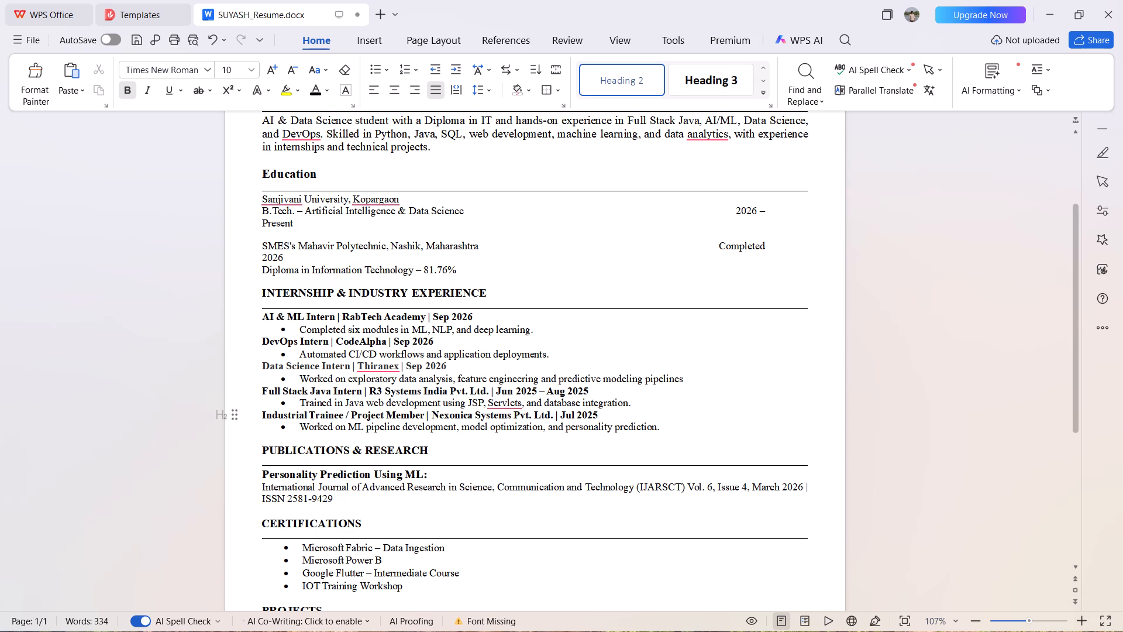
Replace the separator before "Jun 2025 – Aug 2025" in the Full Stack Java Intern line with spaces, pushing the date to the right margin.
{"action": "left_click", "coordinate": [492, 390]}
{"action": "key", "text": "BackSpace"}
{"action": "key", "text": "space"}
{"action": "key", "text": "space"}
{"action": "key", "text": "space"}
{"action": "key", "text": "space"}
{"action": "key", "text": "space"}
{"action": "key", "text": "space"}
{"action": "key", "text": "space"}
{"action": "key", "text": "space"}
{"action": "key", "text": "space"}
{"action": "key", "text": "space"}
{"action": "key", "text": "space"}
{"action": "key", "text": "space"}
{"action": "key", "text": "space"}
{"action": "key", "text": "space"}
{"action": "key", "text": "space"}
{"action": "key", "text": "space"}
{"action": "key", "text": "space"}
{"action": "key", "text": "space"}
{"action": "key", "text": "space"}
{"action": "key", "text": "space"}
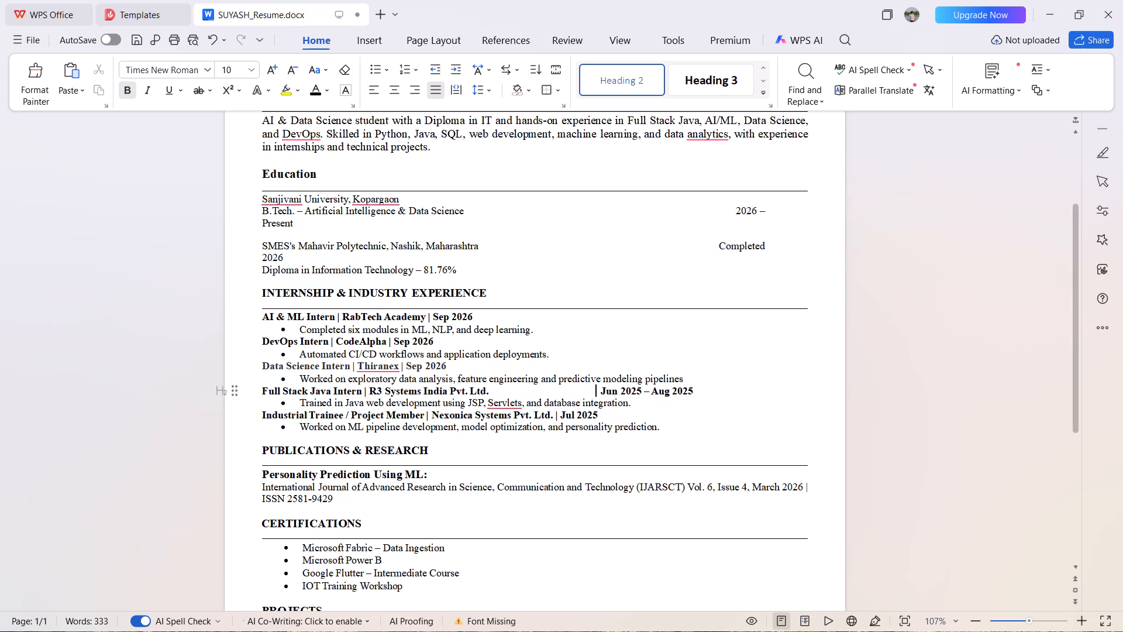
{"action": "key", "text": "space"}
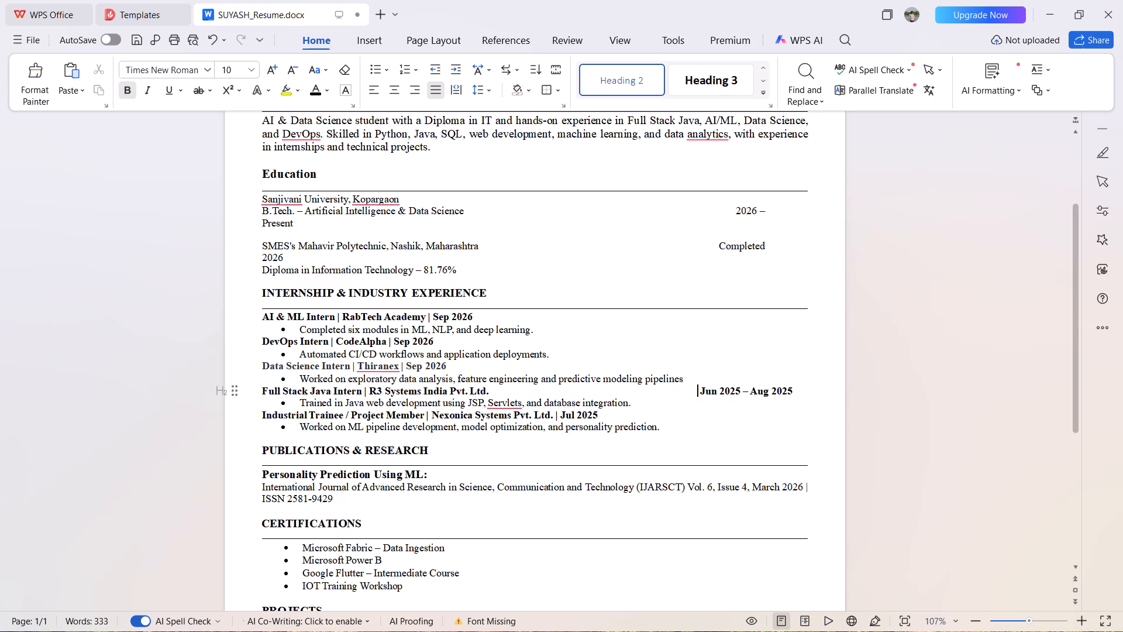
{"action": "key", "text": "space"}
{"action": "key", "text": "space"}
{"action": "key", "text": "space"}
{"action": "key", "text": "space"}
{"action": "key", "text": "space"}
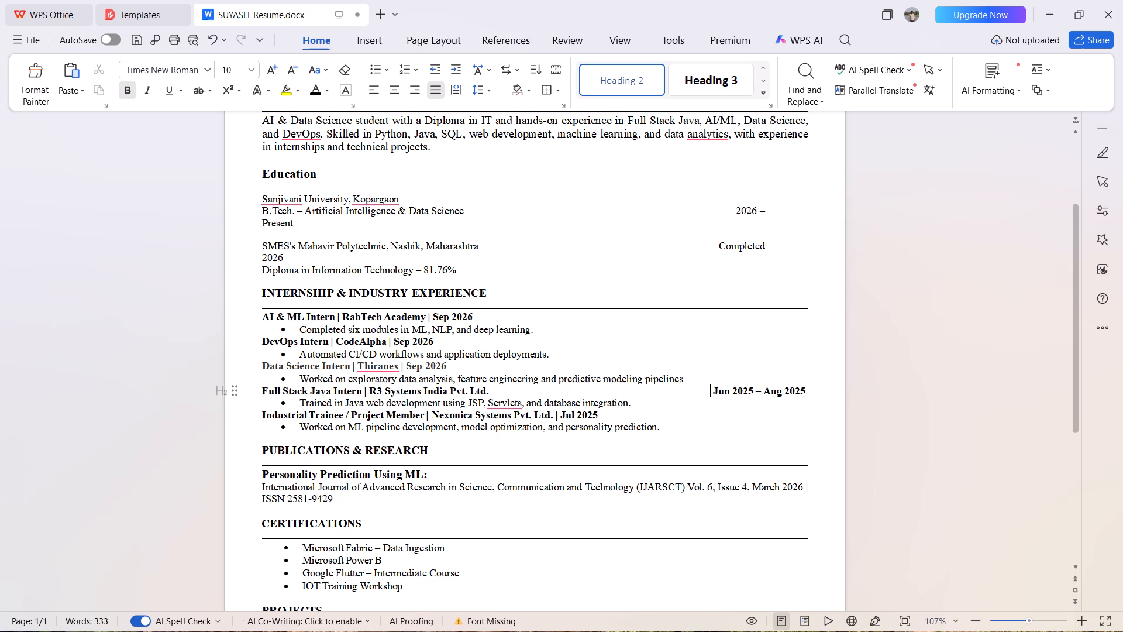
{"action": "key", "text": "space"}
{"action": "key", "text": "space"}
{"action": "key", "text": "BackSpace"}
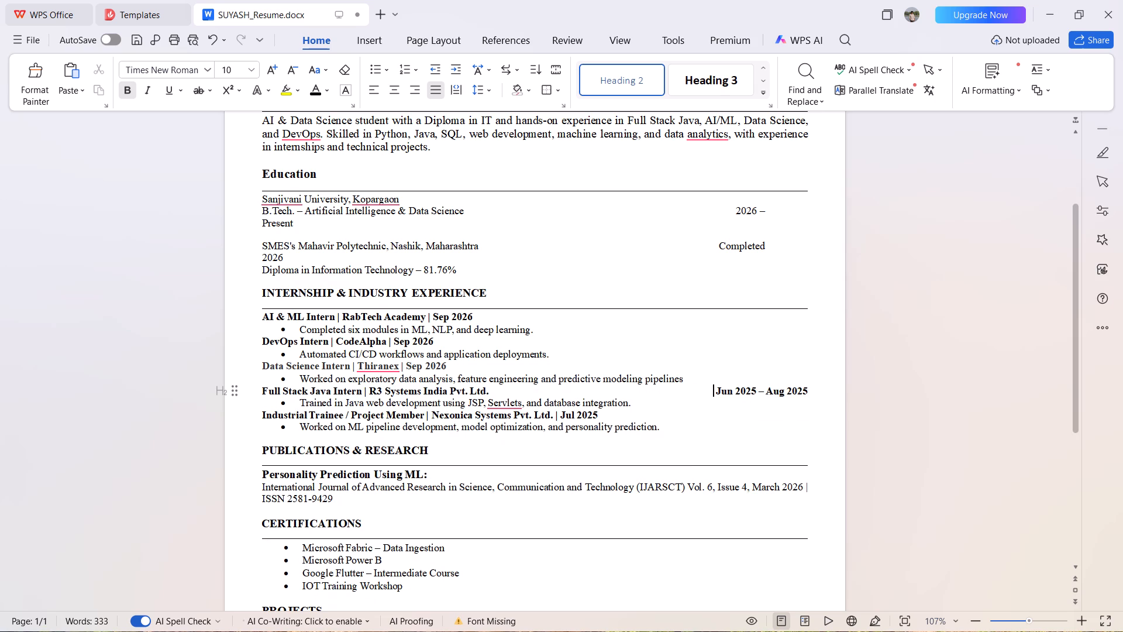
Remove bold from the date "Jun 2025 – Aug 2025" in the Full Stack Java Intern line.
{"action": "left_click_drag", "start_coordinate": [719, 391], "coordinate": [745, 389]}
{"action": "double_click", "coordinate": [745, 389]}
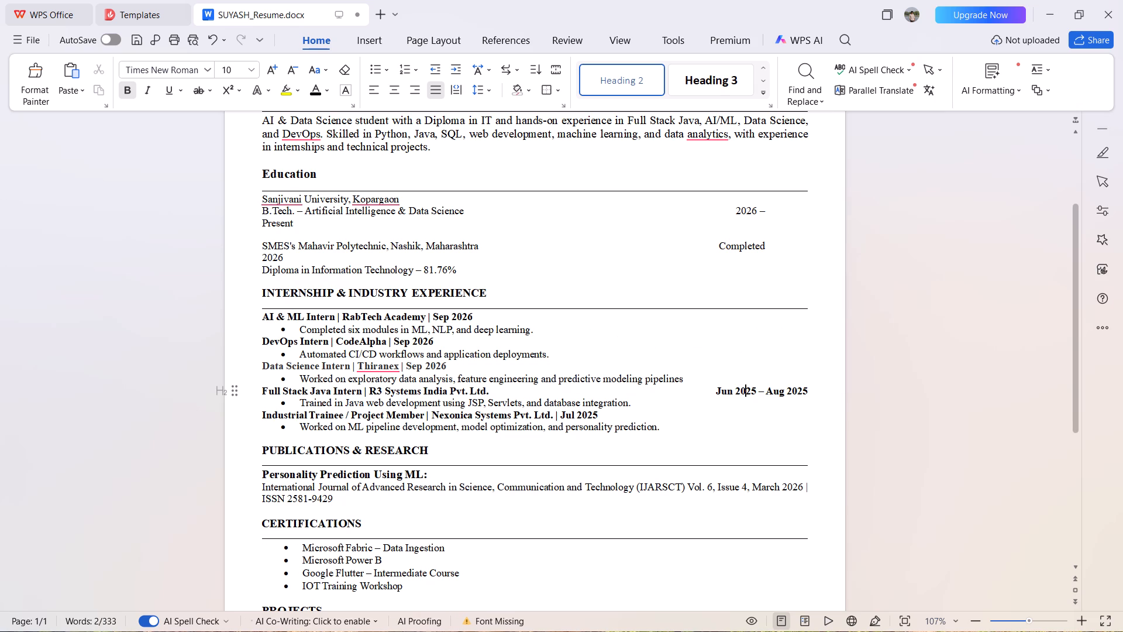
{"action": "double_click", "coordinate": [745, 389]}
{"action": "left_click_drag", "start_coordinate": [706, 392], "coordinate": [764, 399]}
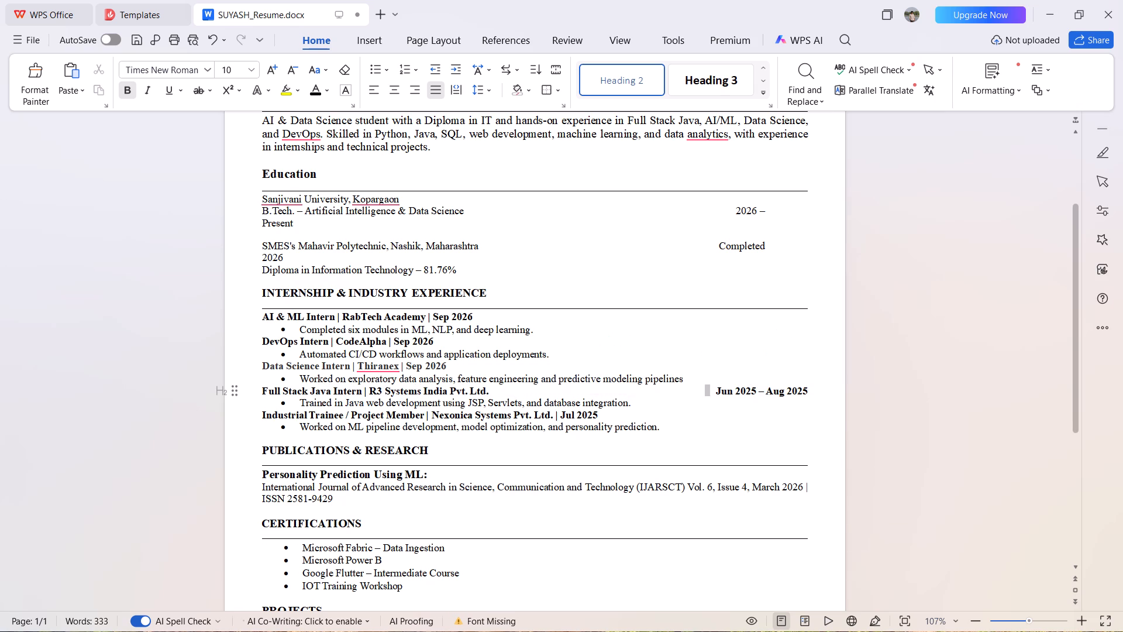
{"action": "left_click_drag", "start_coordinate": [764, 399], "coordinate": [827, 386]}
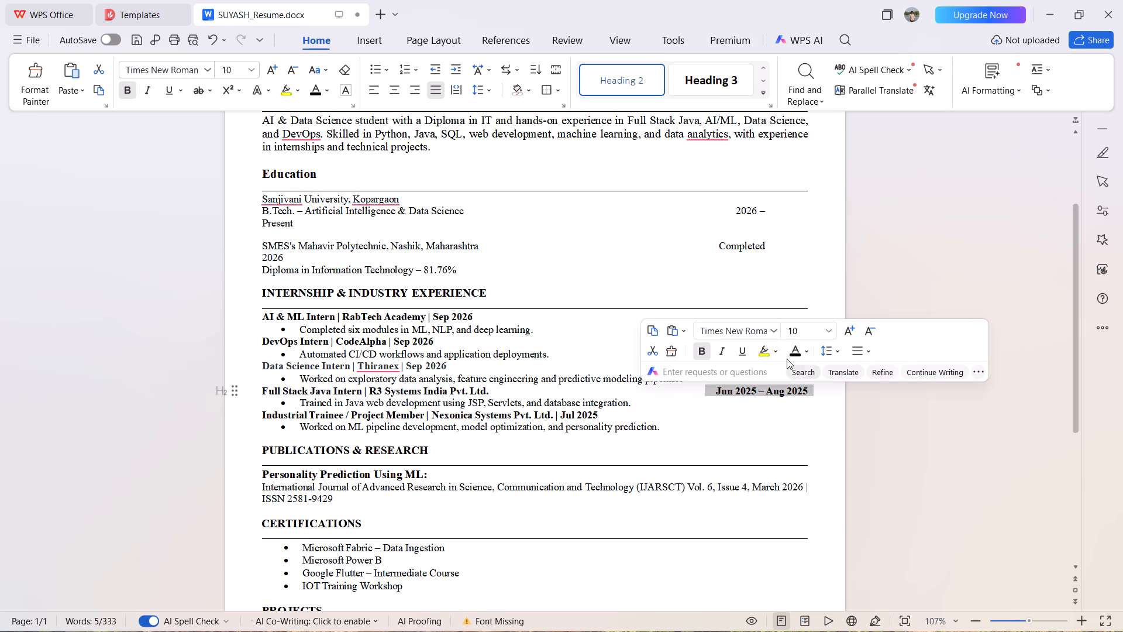
{"action": "left_click", "coordinate": [701, 349]}
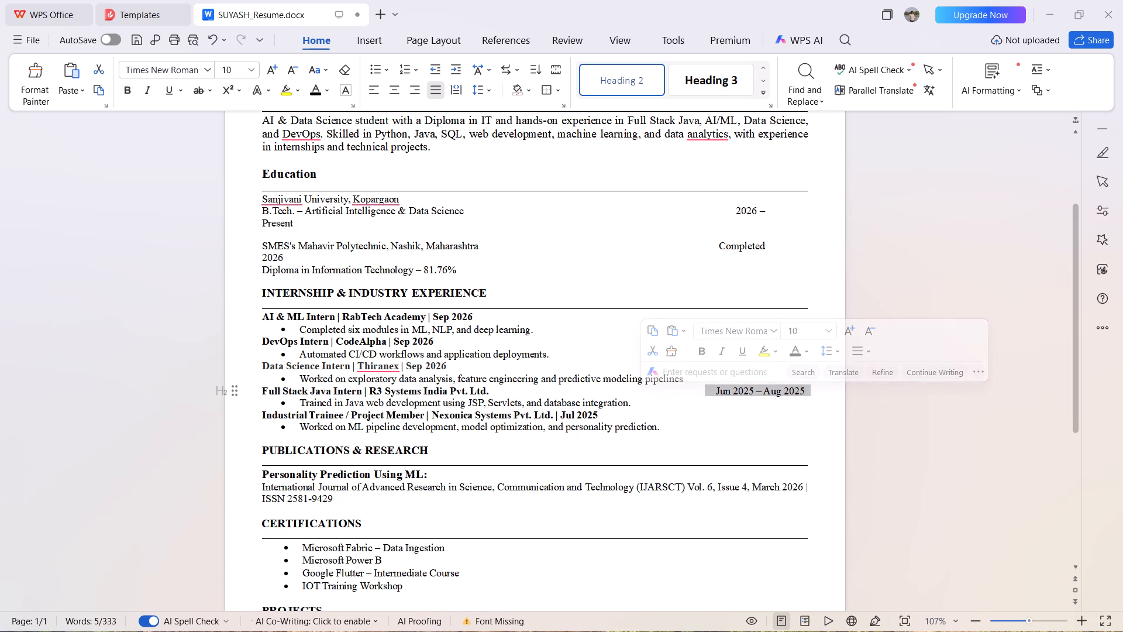
{"action": "left_click", "coordinate": [722, 433]}
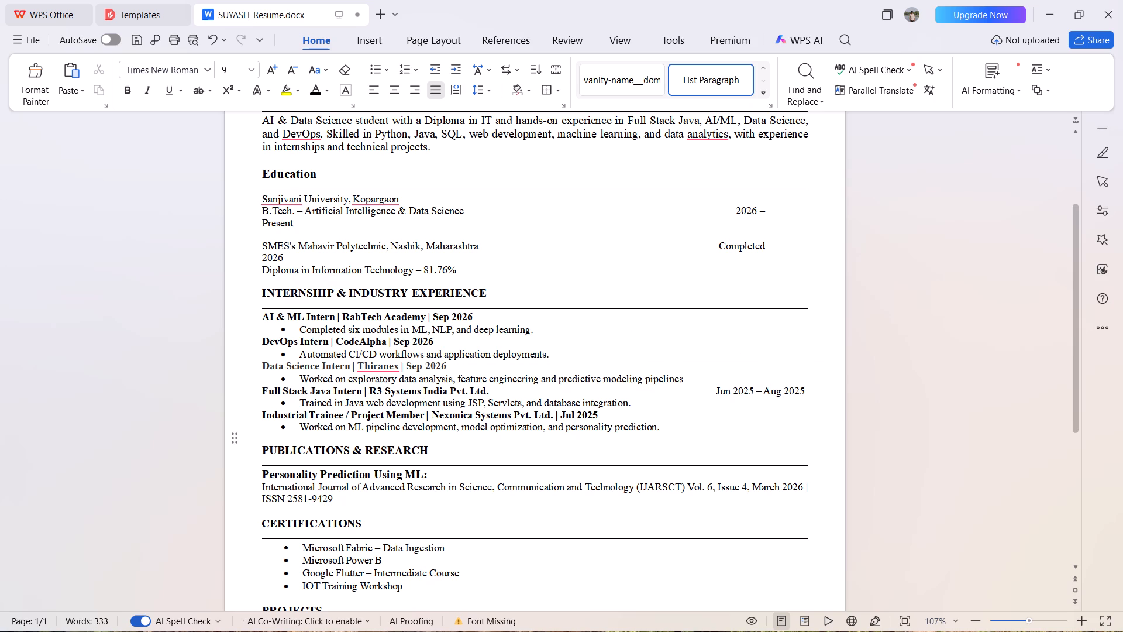
Replace the separator before "Sep 2026" in the Data Science Intern line with spaces, pushing the date toward the right margin on the same line.
{"action": "left_click", "coordinate": [404, 367]}
{"action": "key", "text": "BackSpace"}
{"action": "key", "text": "BackSpace"}
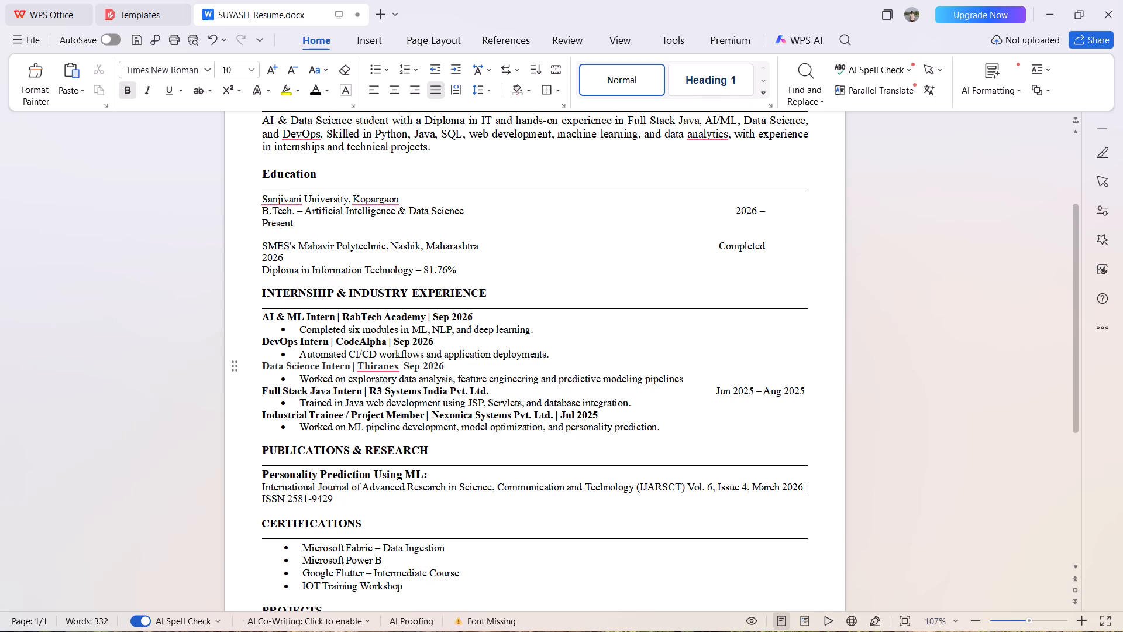
{"action": "key", "text": "space"}
{"action": "key", "text": "space"}
{"action": "key", "text": "space"}
{"action": "key", "text": "space"}
{"action": "key", "text": "space"}
{"action": "key", "text": "space"}
{"action": "key", "text": "space"}
{"action": "key", "text": "space"}
{"action": "key", "text": "space"}
{"action": "key", "text": "space"}
{"action": "key", "text": "space"}
{"action": "key", "text": "space"}
{"action": "key", "text": "space"}
{"action": "key", "text": "space"}
{"action": "key", "text": "space"}
{"action": "key", "text": "space"}
{"action": "key", "text": "space"}
{"action": "key", "text": "space"}
{"action": "key", "text": "space"}
{"action": "key", "text": "space"}
{"action": "key", "text": "BackSpace"}
{"action": "key", "text": "BackSpace"}
{"action": "key", "text": "BackSpace"}
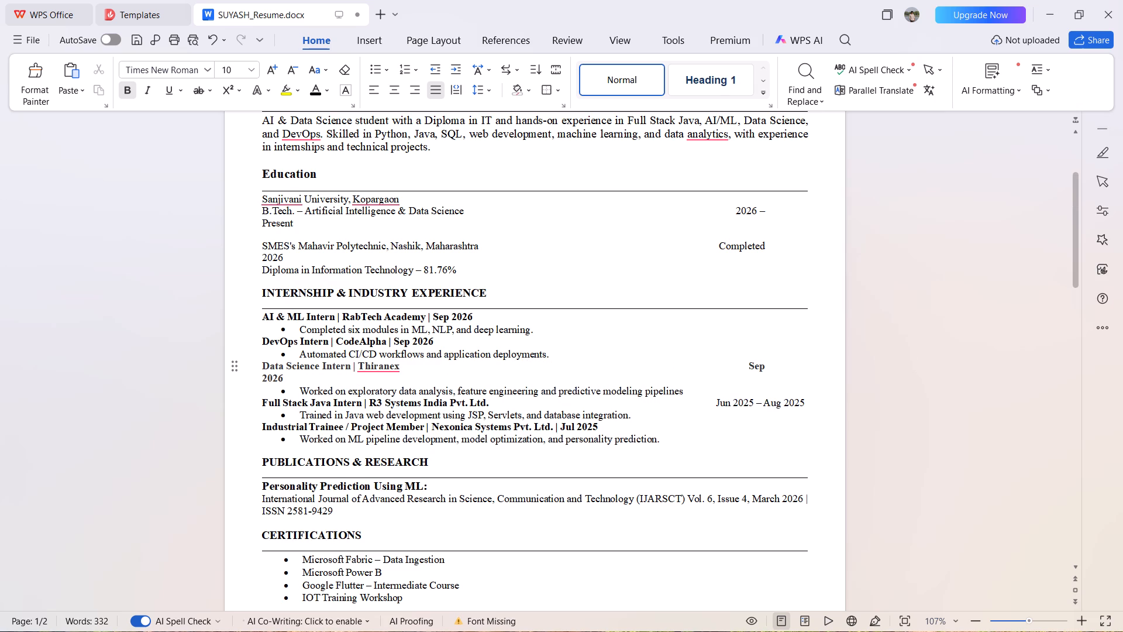
{"action": "key", "text": "BackSpace"}
{"action": "key", "text": "BackSpace"}
{"action": "key", "text": "BackSpace"}
{"action": "key", "text": "BackSpace"}
{"action": "key", "text": "space"}
{"action": "key", "text": "BackSpace"}
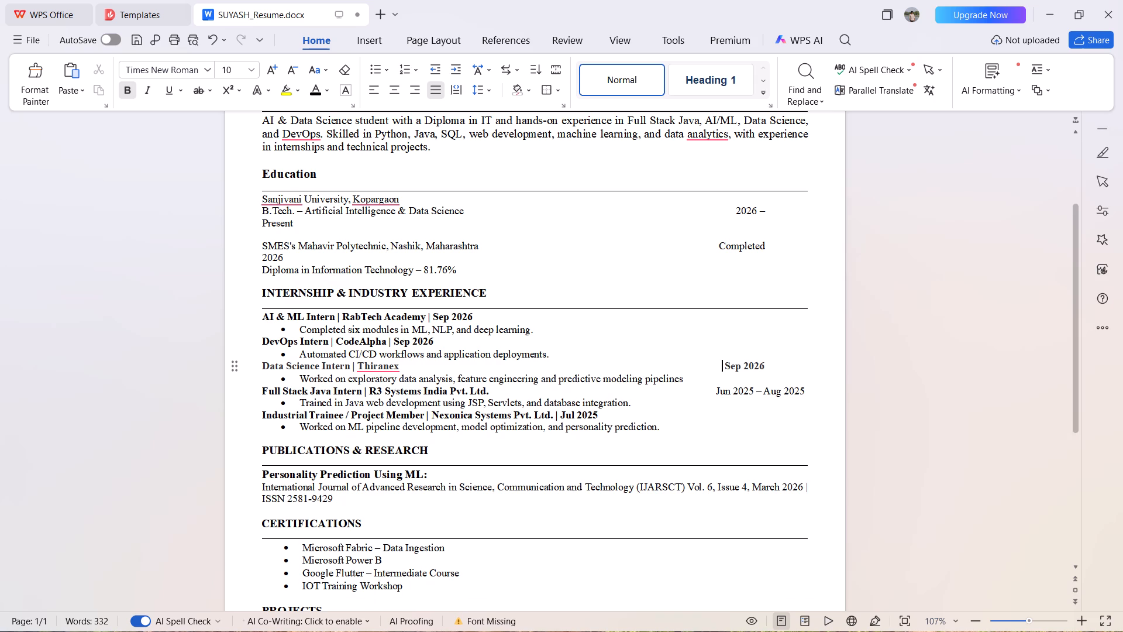
Delete extra spaces before "2026 – Present" in the B.Tech. line so the whole date fits on one line.
{"action": "left_click", "coordinate": [707, 205]}
{"action": "key", "text": "BackSpace"}
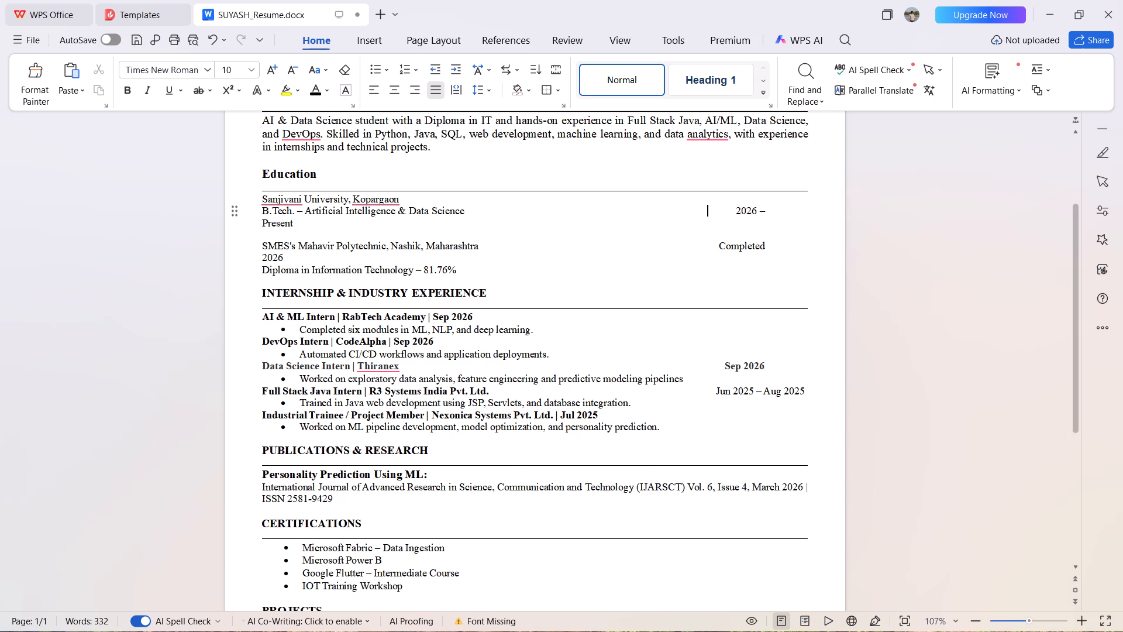
{"action": "key", "text": "BackSpace"}
{"action": "key", "text": "BackSpace"}
{"action": "key", "text": "BackSpace"}
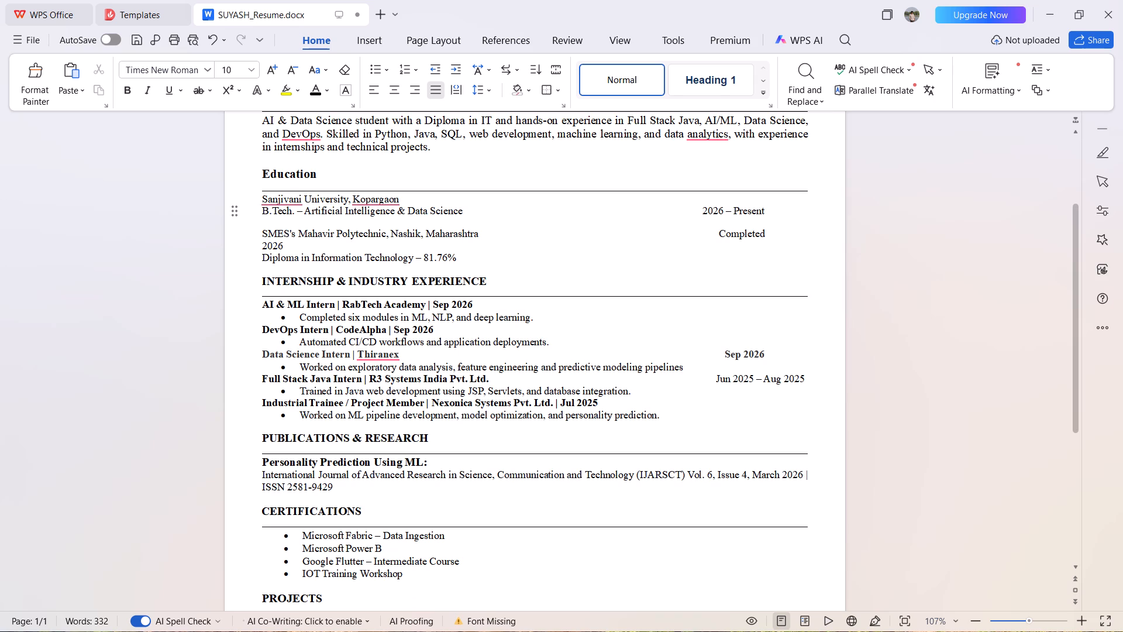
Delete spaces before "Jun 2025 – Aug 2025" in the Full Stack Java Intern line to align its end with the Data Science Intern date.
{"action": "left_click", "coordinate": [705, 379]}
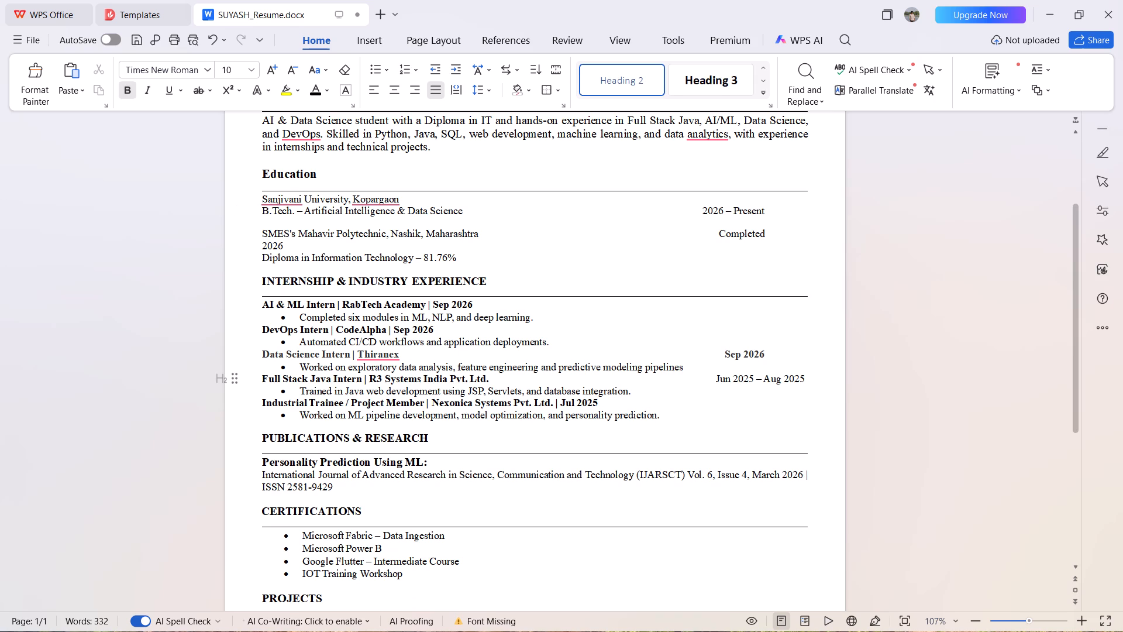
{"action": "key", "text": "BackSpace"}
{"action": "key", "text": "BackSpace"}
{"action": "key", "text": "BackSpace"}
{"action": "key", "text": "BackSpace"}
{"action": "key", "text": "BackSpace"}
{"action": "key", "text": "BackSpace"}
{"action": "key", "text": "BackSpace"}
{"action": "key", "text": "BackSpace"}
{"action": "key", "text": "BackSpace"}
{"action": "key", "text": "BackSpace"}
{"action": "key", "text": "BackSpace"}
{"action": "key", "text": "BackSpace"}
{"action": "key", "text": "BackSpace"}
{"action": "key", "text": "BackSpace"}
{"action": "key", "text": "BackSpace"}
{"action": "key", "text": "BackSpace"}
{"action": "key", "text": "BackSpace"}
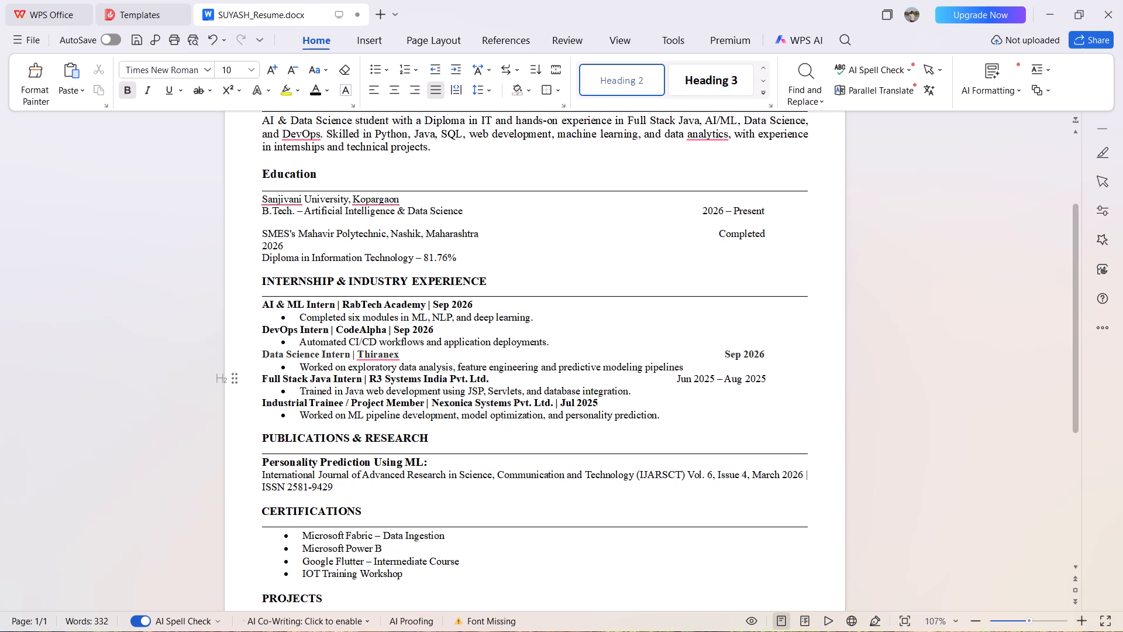
Adjust the spaces before "Jun 2025 – Aug 2025" in the Full Stack Java Intern line so the date ends flush with the right margin.
{"action": "key", "text": "space"}
{"action": "key", "text": "space"}
{"action": "key", "text": "space"}
{"action": "key", "text": "space"}
{"action": "key", "text": "space"}
{"action": "key", "text": "space"}
{"action": "key", "text": "space"}
{"action": "key", "text": "space"}
{"action": "key", "text": "space"}
{"action": "key", "text": "space"}
{"action": "key", "text": "space"}
{"action": "key", "text": "space"}
{"action": "key", "text": "space"}
{"action": "key", "text": "space"}
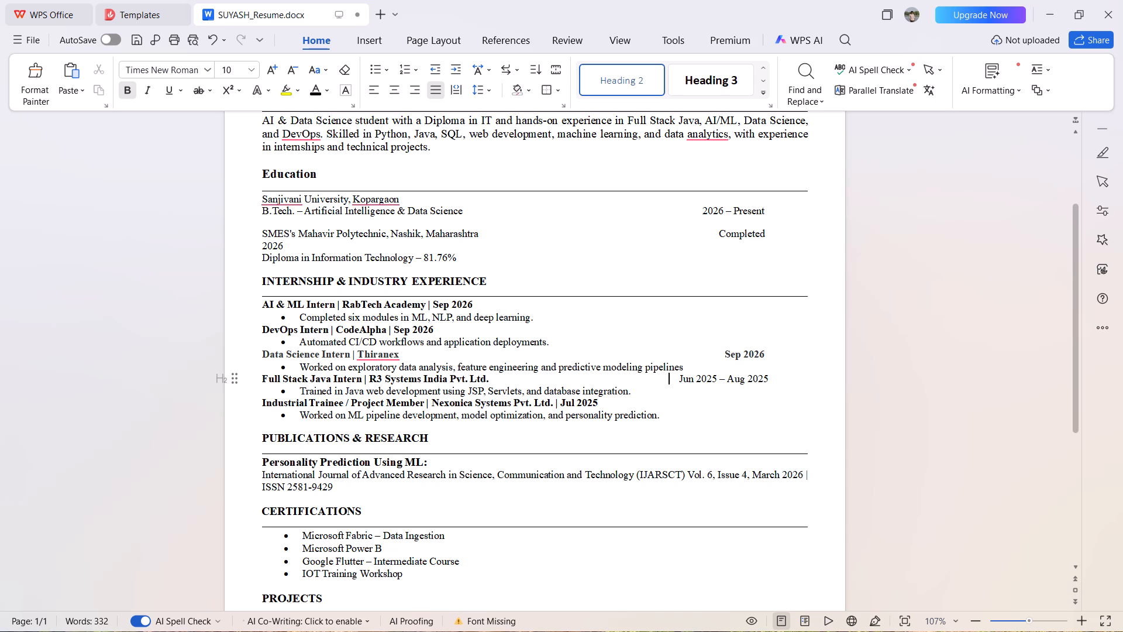
{"action": "key", "text": "space"}
{"action": "key", "text": "space"}
{"action": "key", "text": "space"}
{"action": "key", "text": "space"}
{"action": "key", "text": "space"}
{"action": "key", "text": "space"}
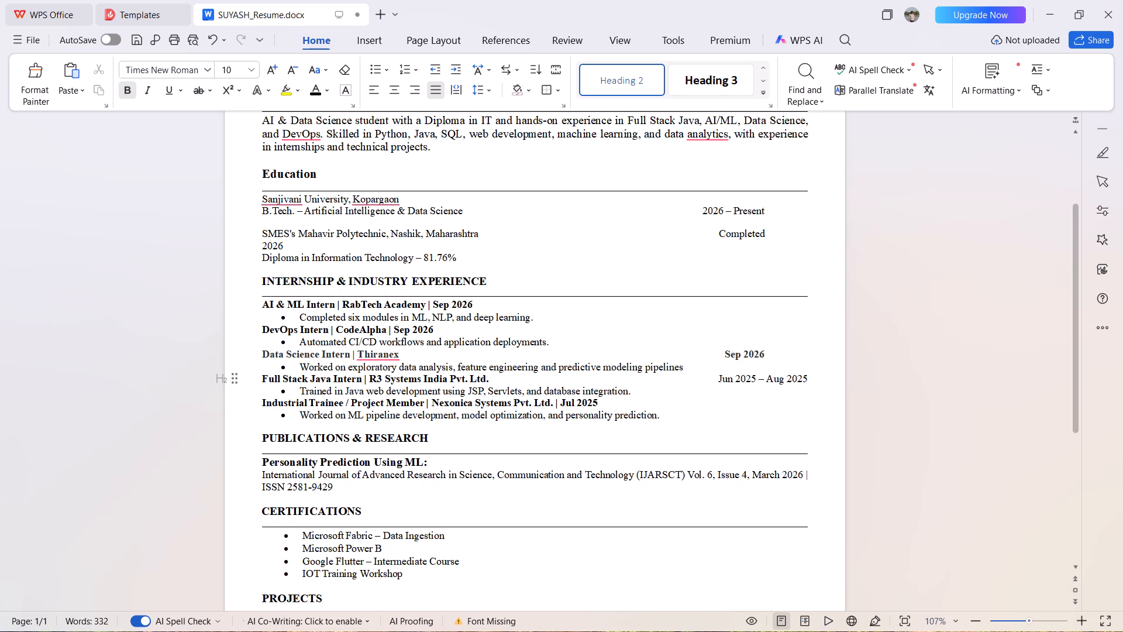
{"action": "key", "text": "BackSpace"}
Replace the separator before "Sep 2026" in the AI & ML Intern line with spaces, pushing the date to the right margin.
{"action": "left_click", "coordinate": [802, 340]}
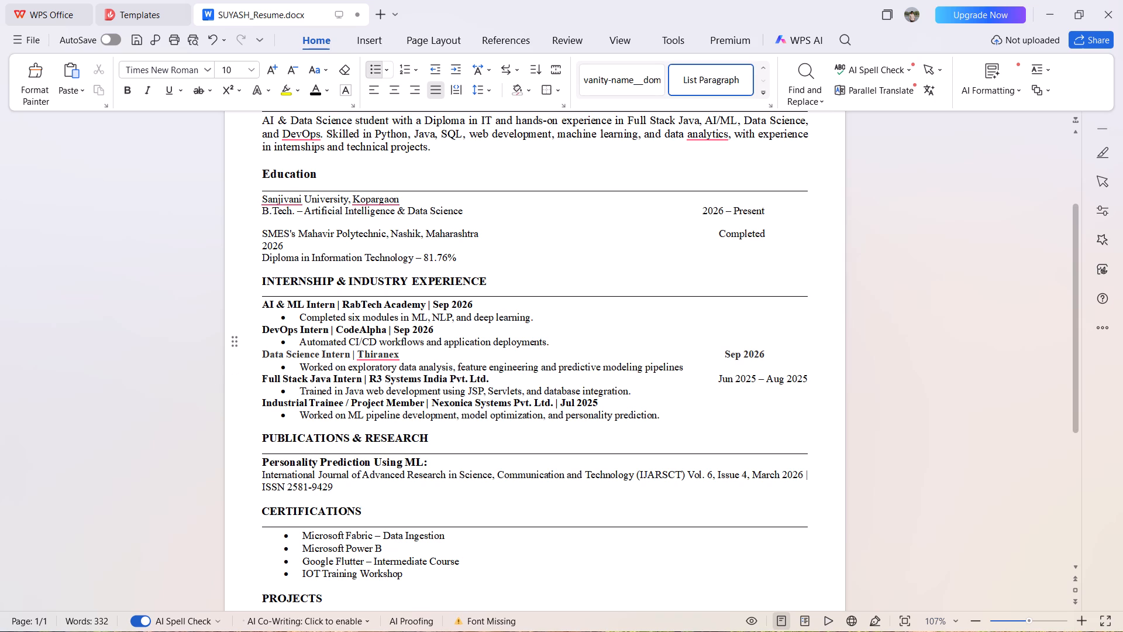
{"action": "left_click", "coordinate": [432, 303]}
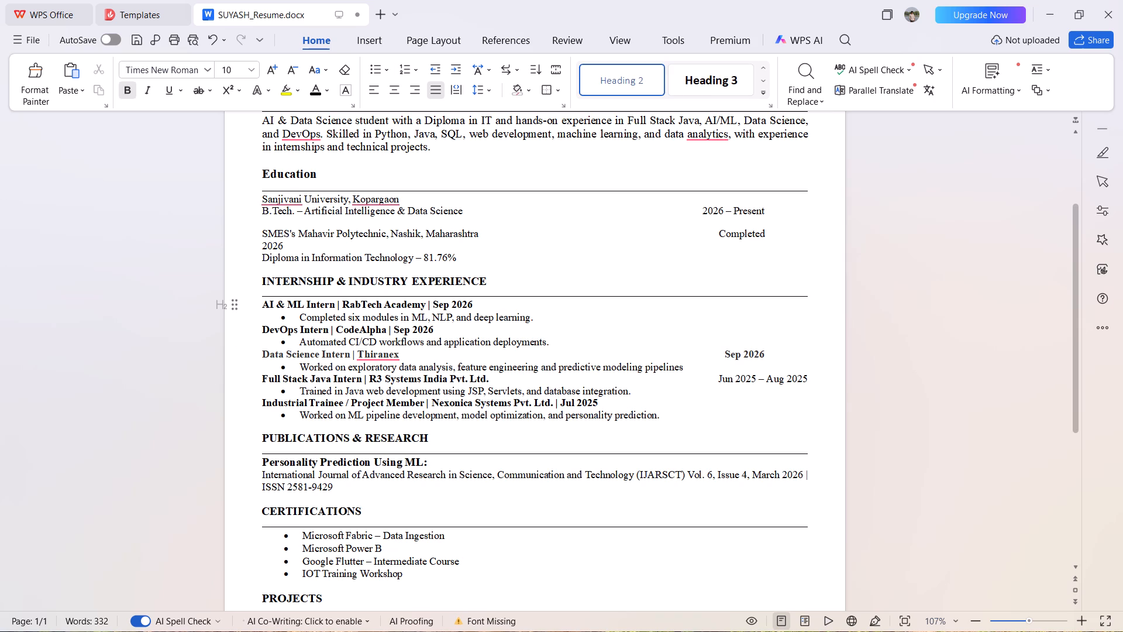
{"action": "key", "text": "BackSpace"}
{"action": "key", "text": "BackSpace"}
{"action": "key", "text": "space"}
{"action": "key", "text": "space"}
{"action": "key", "text": "space"}
{"action": "key", "text": "space"}
{"action": "key", "text": "space"}
{"action": "key", "text": "space"}
{"action": "key", "text": "space"}
{"action": "key", "text": "space"}
{"action": "key", "text": "space"}
{"action": "key", "text": "space"}
{"action": "key", "text": "space"}
{"action": "key", "text": "space"}
{"action": "key", "text": "space"}
{"action": "key", "text": "space"}
{"action": "key", "text": "space"}
{"action": "key", "text": "space"}
{"action": "key", "text": "space"}
{"action": "key", "text": "space"}
{"action": "key", "text": "space"}
{"action": "key", "text": "space"}
{"action": "key", "text": "space"}
{"action": "key", "text": "space"}
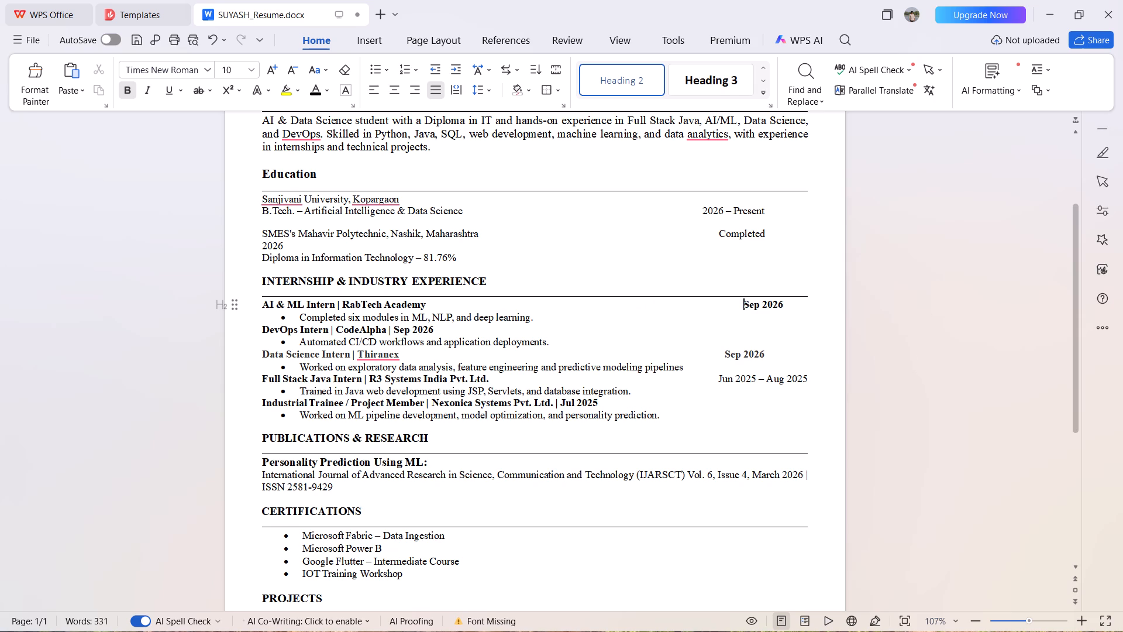
{"action": "key", "text": "space"}
{"action": "key", "text": "space"}
{"action": "key", "text": "space"}
{"action": "key", "text": "space"}
{"action": "key", "text": "space"}
{"action": "key", "text": "space"}
{"action": "key", "text": "space"}
{"action": "key", "text": "space"}
{"action": "key", "text": "space"}
{"action": "key", "text": "space"}
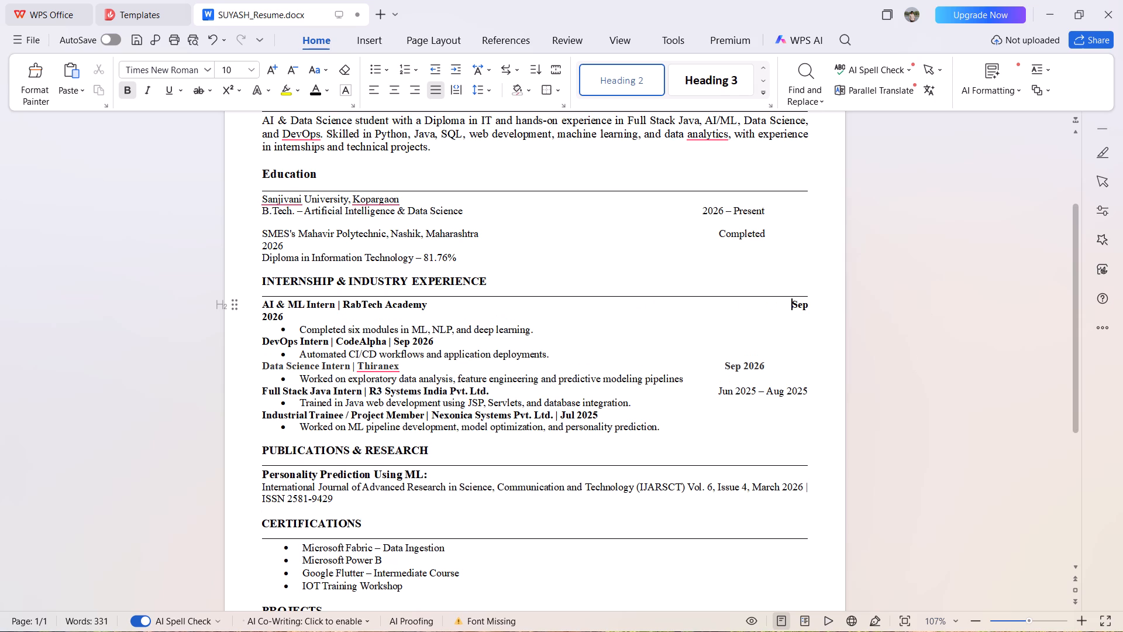
{"action": "key", "text": "BackSpace"}
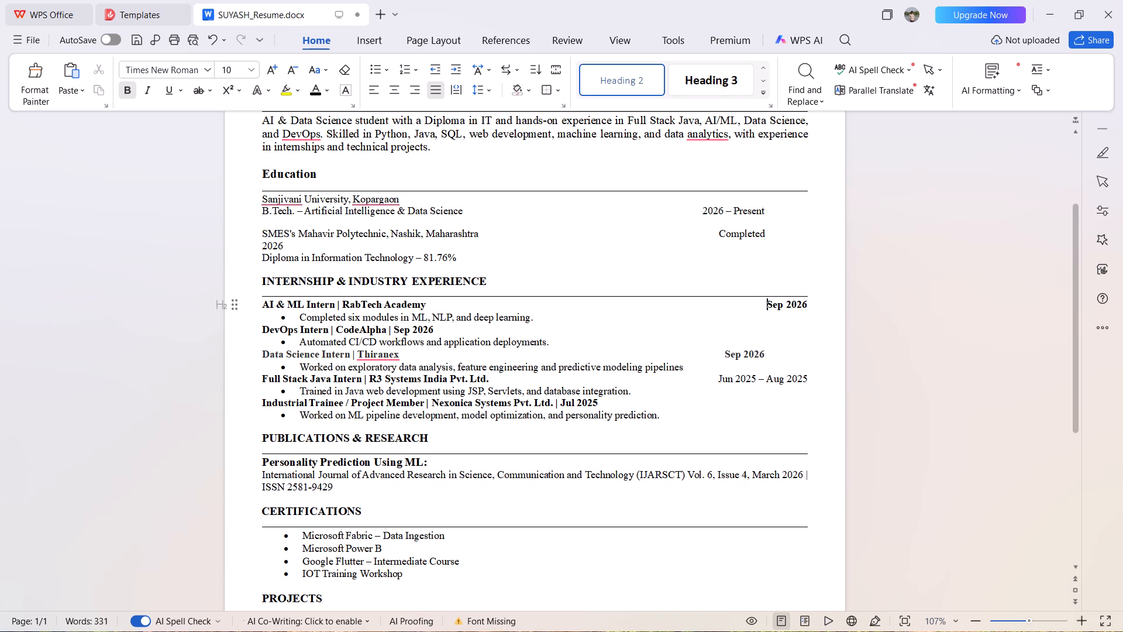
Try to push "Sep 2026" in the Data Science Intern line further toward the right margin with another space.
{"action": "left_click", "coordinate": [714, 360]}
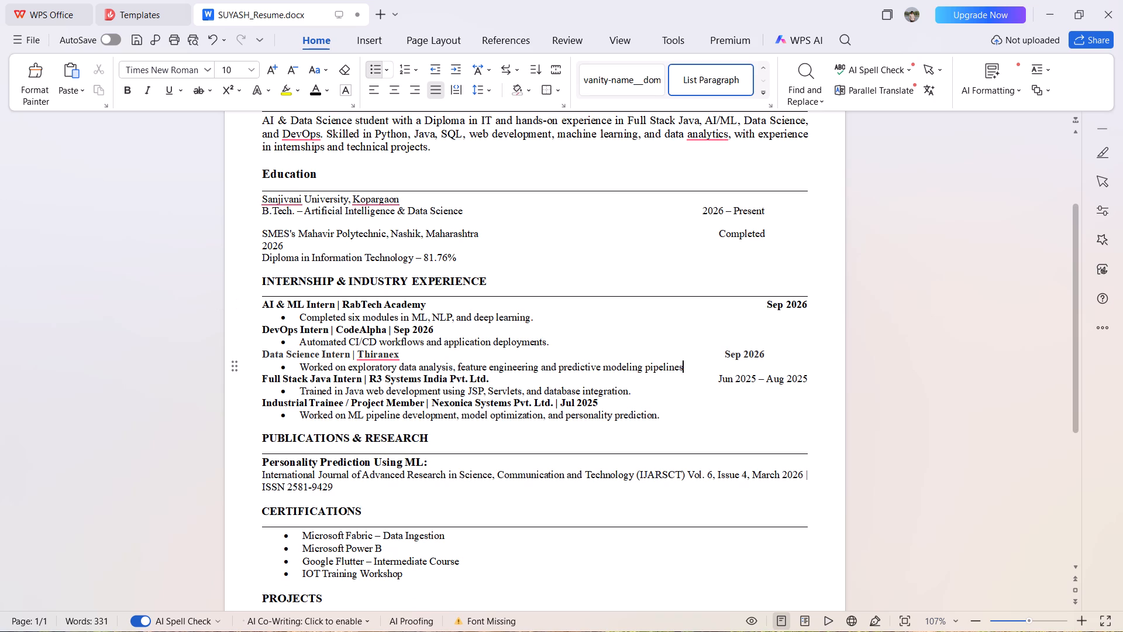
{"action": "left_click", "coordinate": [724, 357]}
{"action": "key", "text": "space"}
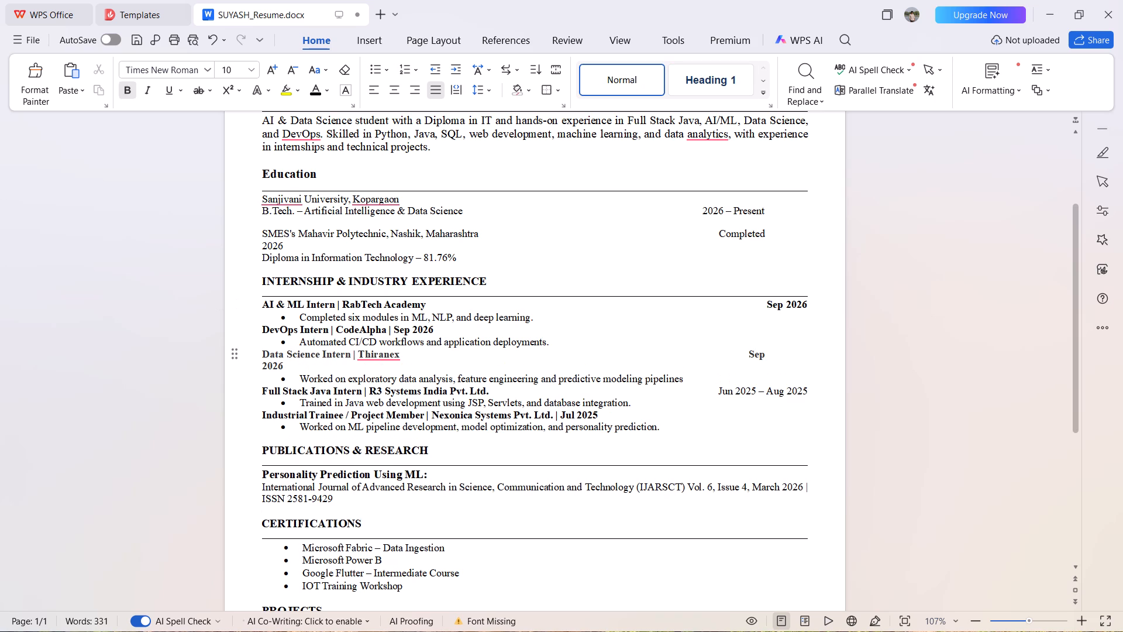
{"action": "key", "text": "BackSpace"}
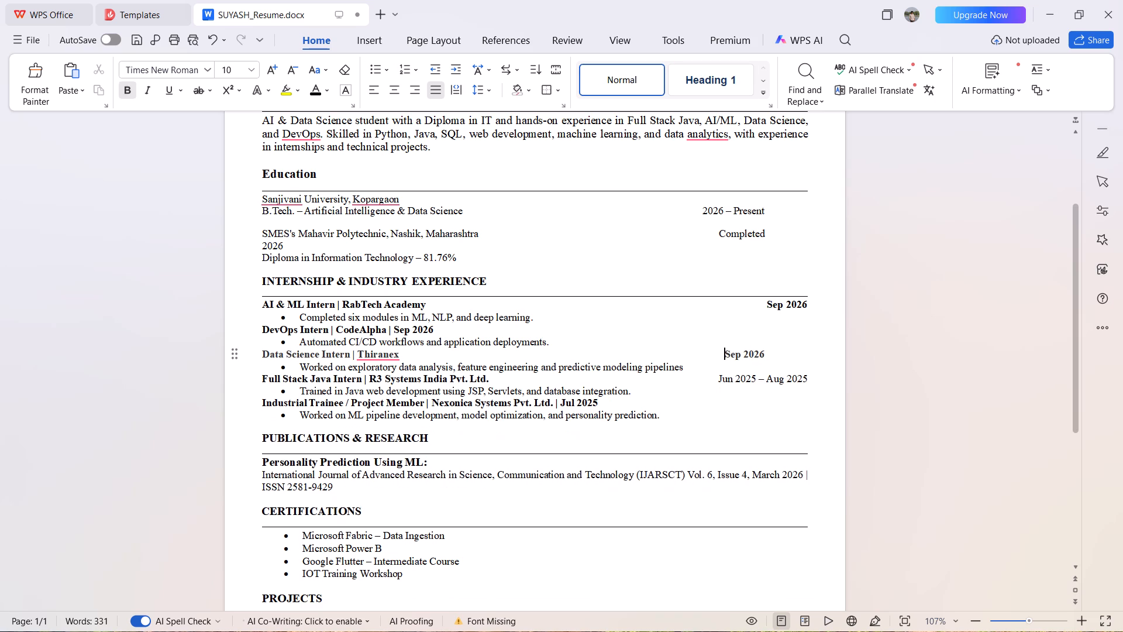
Delete spaces before "Sep 2026" in the AI & ML Intern line to align the date with the Data Science Intern date.
{"action": "left_click", "coordinate": [757, 296]}
{"action": "left_click", "coordinate": [757, 296]}
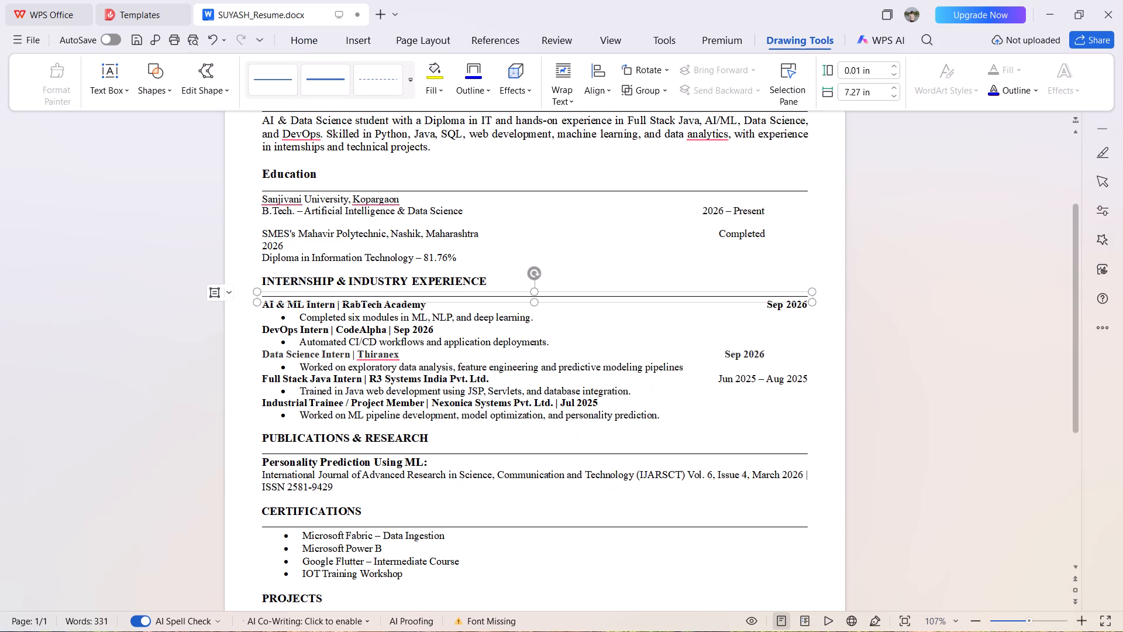
{"action": "left_click", "coordinate": [608, 318]}
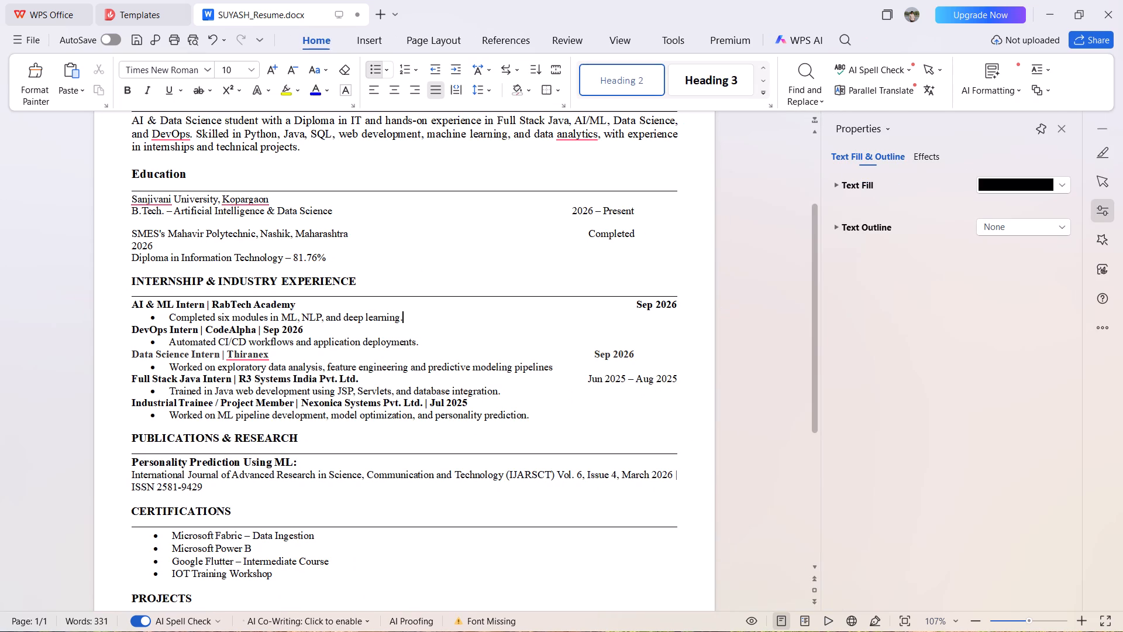
{"action": "left_click", "coordinate": [632, 305]}
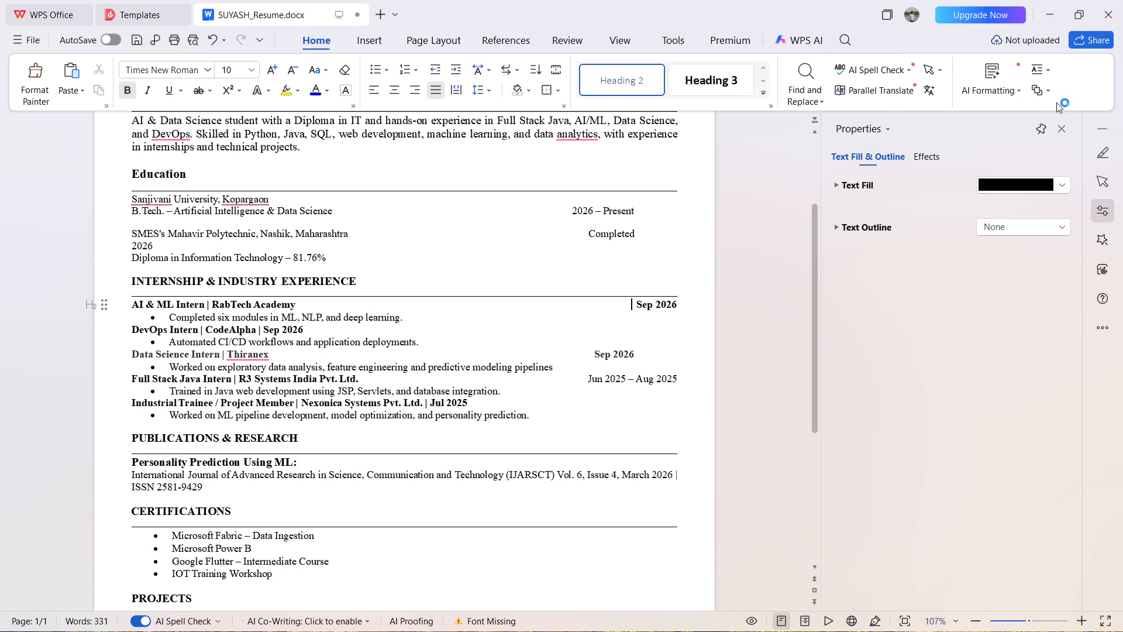
{"action": "left_click", "coordinate": [1057, 123]}
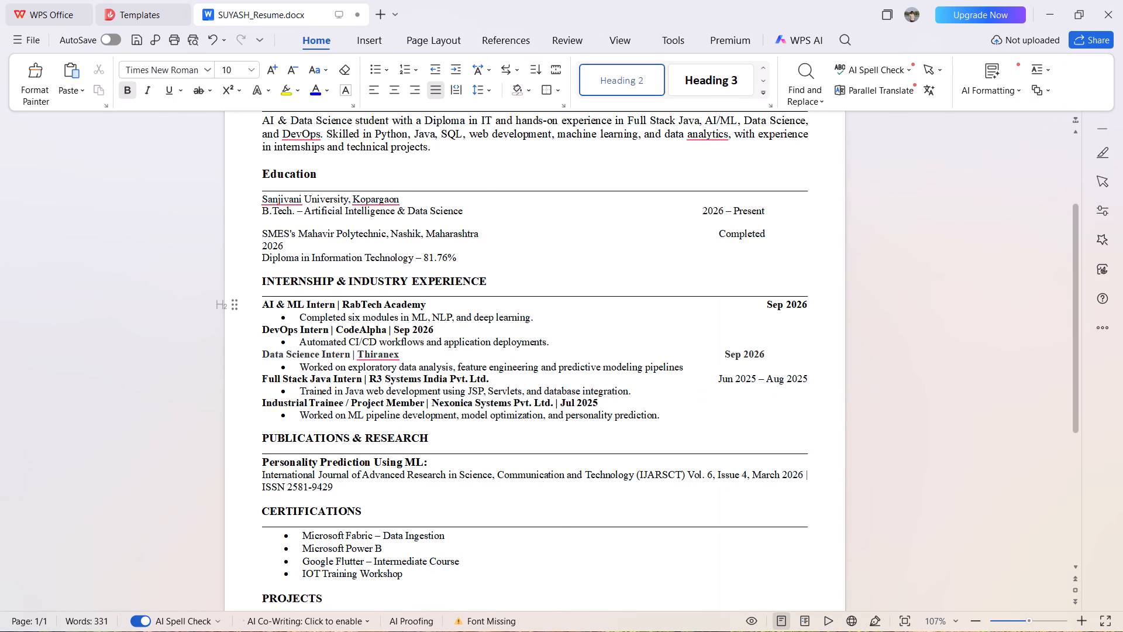
{"action": "key", "text": "BackSpace"}
{"action": "key", "text": "BackSpace"}
{"action": "key", "text": "BackSpace"}
{"action": "key", "text": "BackSpace"}
{"action": "key", "text": "BackSpace"}
{"action": "key", "text": "BackSpace"}
{"action": "key", "text": "BackSpace"}
{"action": "key", "text": "BackSpace"}
{"action": "key", "text": "BackSpace"}
{"action": "key", "text": "BackSpace"}
{"action": "key", "text": "BackSpace"}
{"action": "key", "text": "BackSpace"}
{"action": "key", "text": "BackSpace"}
{"action": "key", "text": "BackSpace"}
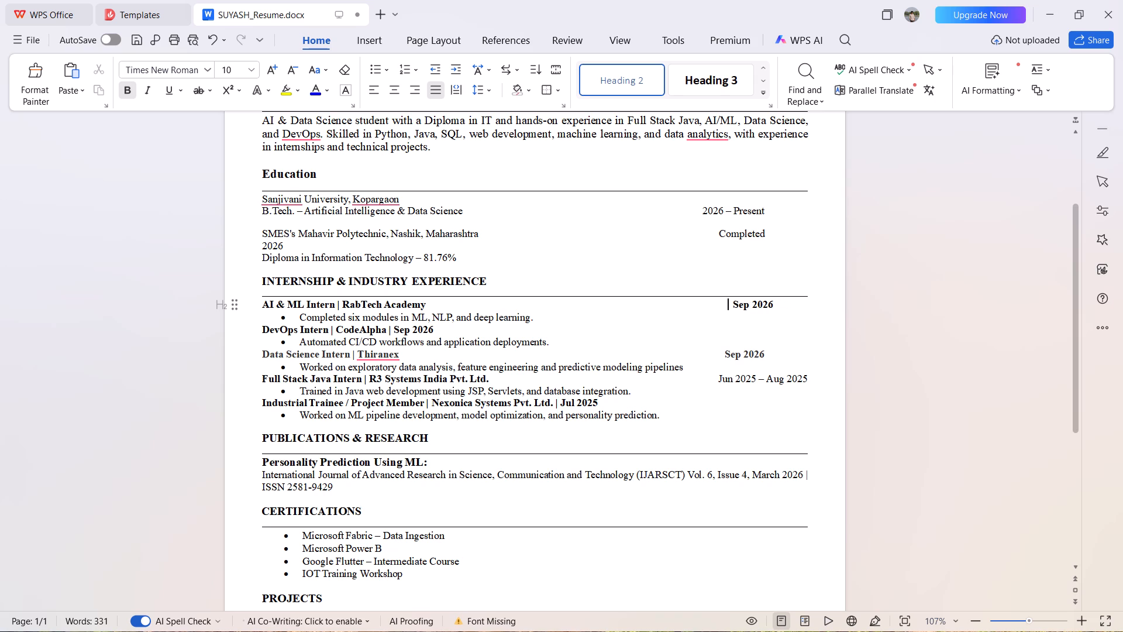
{"action": "key", "text": "BackSpace"}
{"action": "key", "text": "BackSpace"}
{"action": "key", "text": "BackSpace"}
Select "Sep 2026" in the AI & ML Intern line and apply right alignment.
{"action": "left_click_drag", "start_coordinate": [765, 304], "coordinate": [732, 301]}
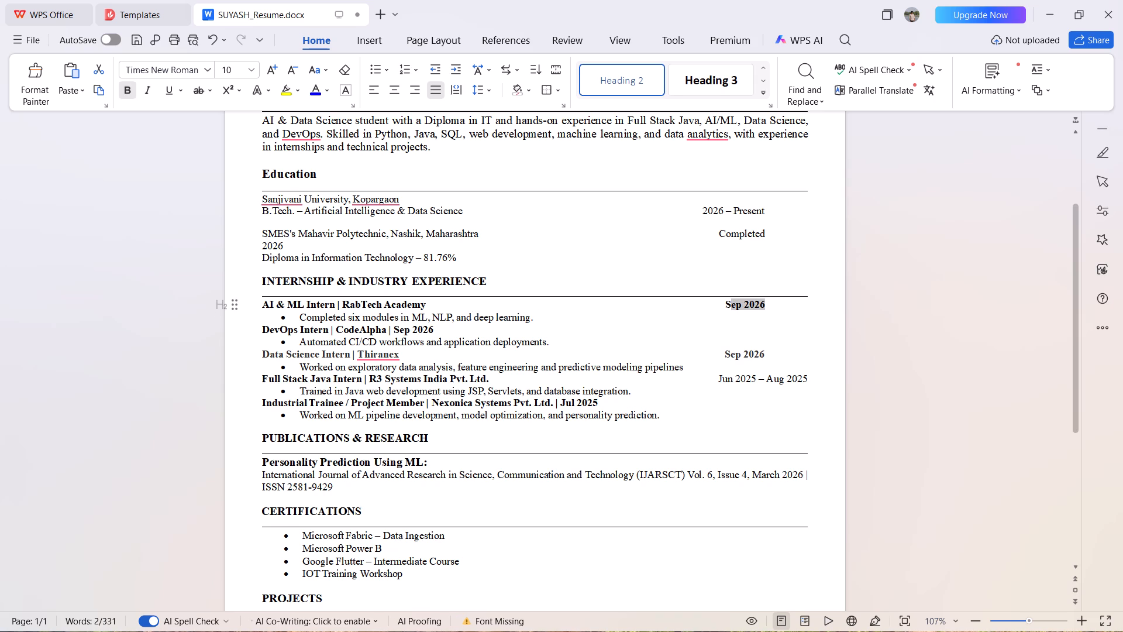
{"action": "left_click_drag", "start_coordinate": [732, 301], "coordinate": [724, 306]}
{"action": "left_click", "coordinate": [422, 88]}
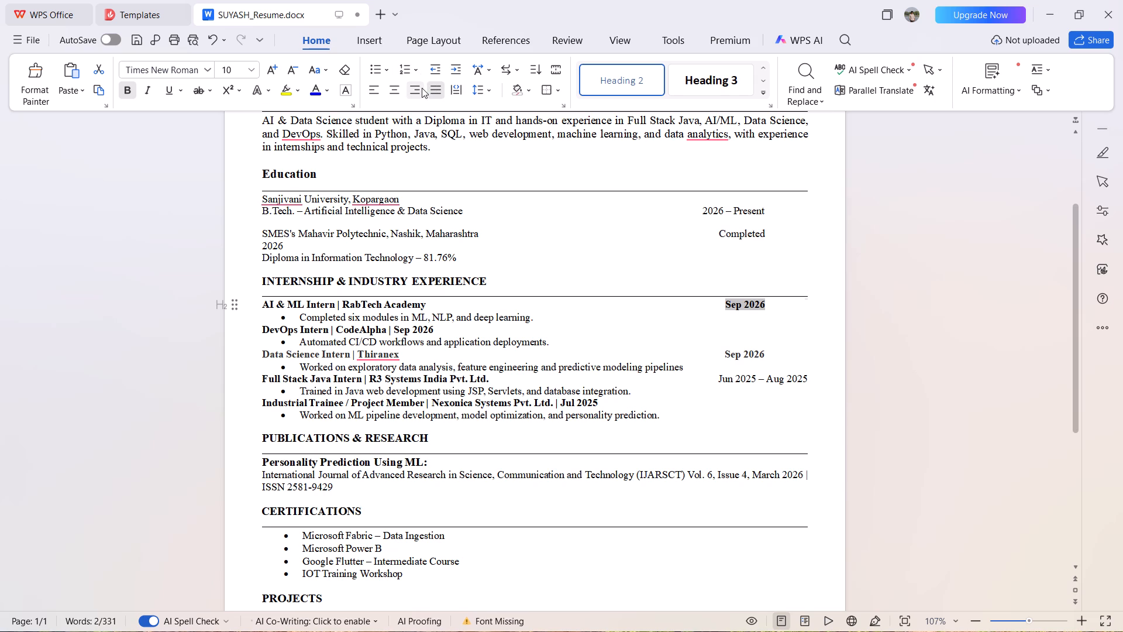
{"action": "left_click", "coordinate": [429, 88]}
{"action": "left_click", "coordinate": [419, 91]}
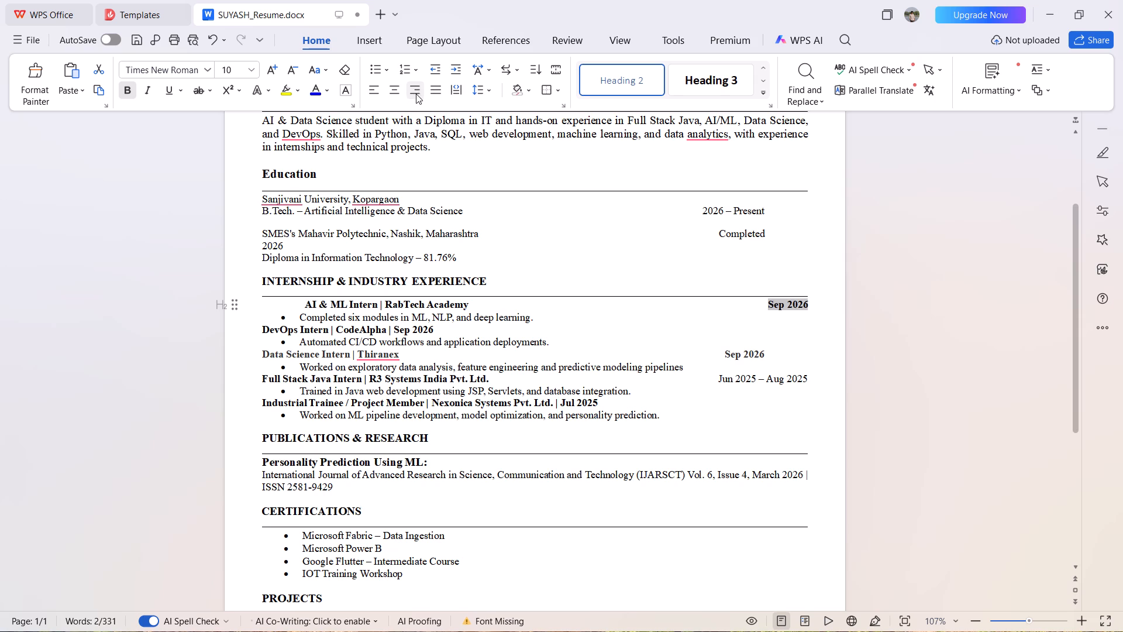
Remove the right alignment from the AI & ML Intern line, shifting its heading back toward the left margin.
{"action": "left_click", "coordinate": [304, 307]}
{"action": "key", "text": "BackSpace"}
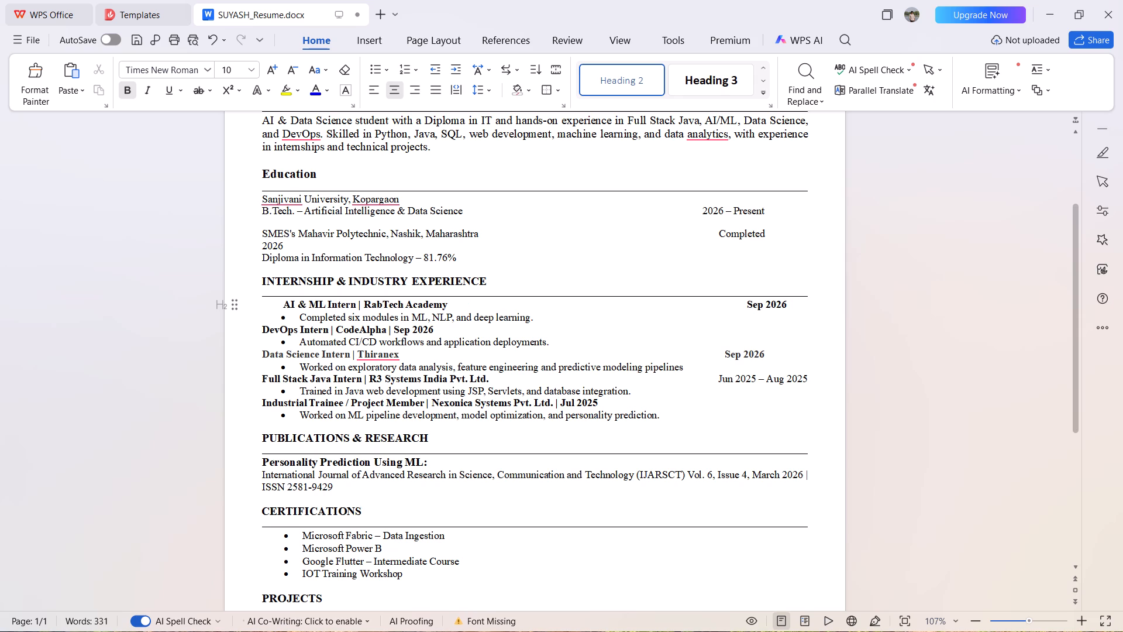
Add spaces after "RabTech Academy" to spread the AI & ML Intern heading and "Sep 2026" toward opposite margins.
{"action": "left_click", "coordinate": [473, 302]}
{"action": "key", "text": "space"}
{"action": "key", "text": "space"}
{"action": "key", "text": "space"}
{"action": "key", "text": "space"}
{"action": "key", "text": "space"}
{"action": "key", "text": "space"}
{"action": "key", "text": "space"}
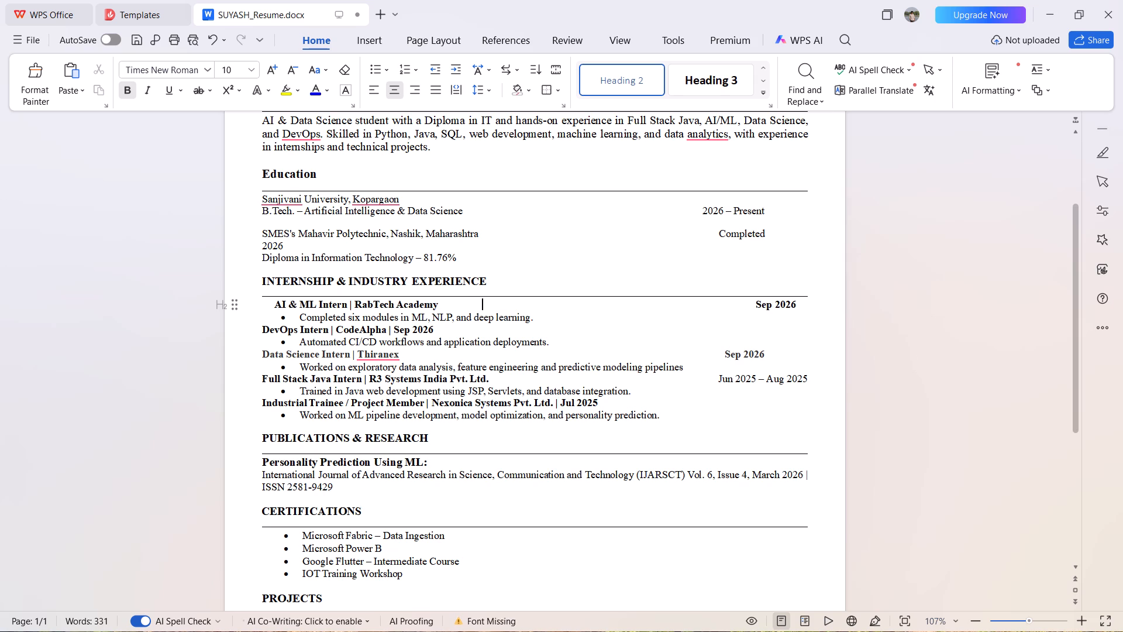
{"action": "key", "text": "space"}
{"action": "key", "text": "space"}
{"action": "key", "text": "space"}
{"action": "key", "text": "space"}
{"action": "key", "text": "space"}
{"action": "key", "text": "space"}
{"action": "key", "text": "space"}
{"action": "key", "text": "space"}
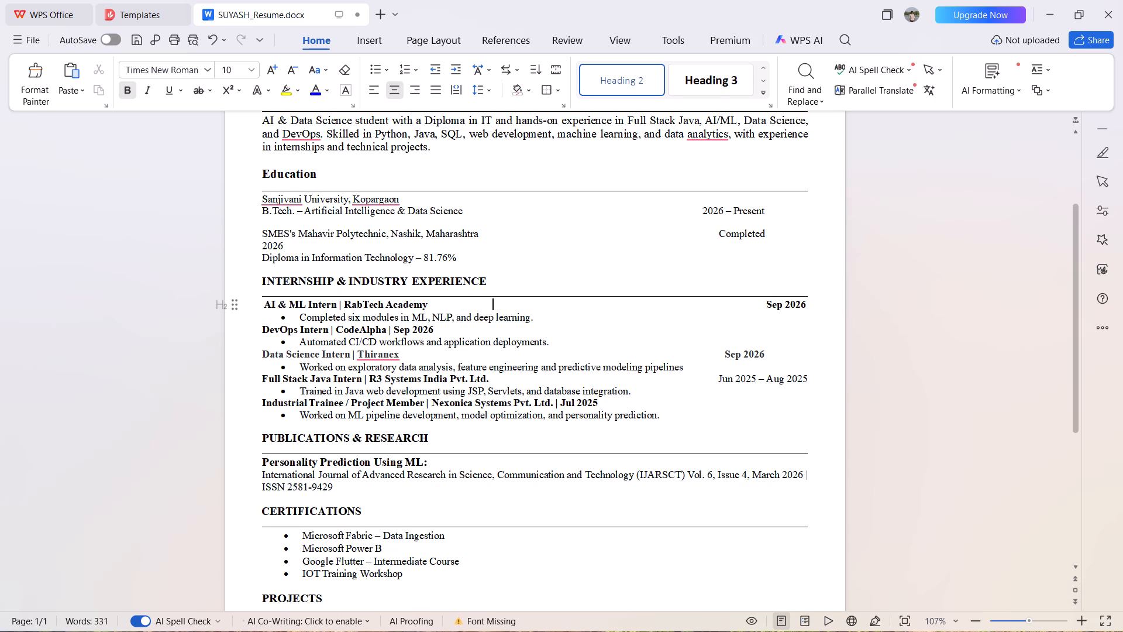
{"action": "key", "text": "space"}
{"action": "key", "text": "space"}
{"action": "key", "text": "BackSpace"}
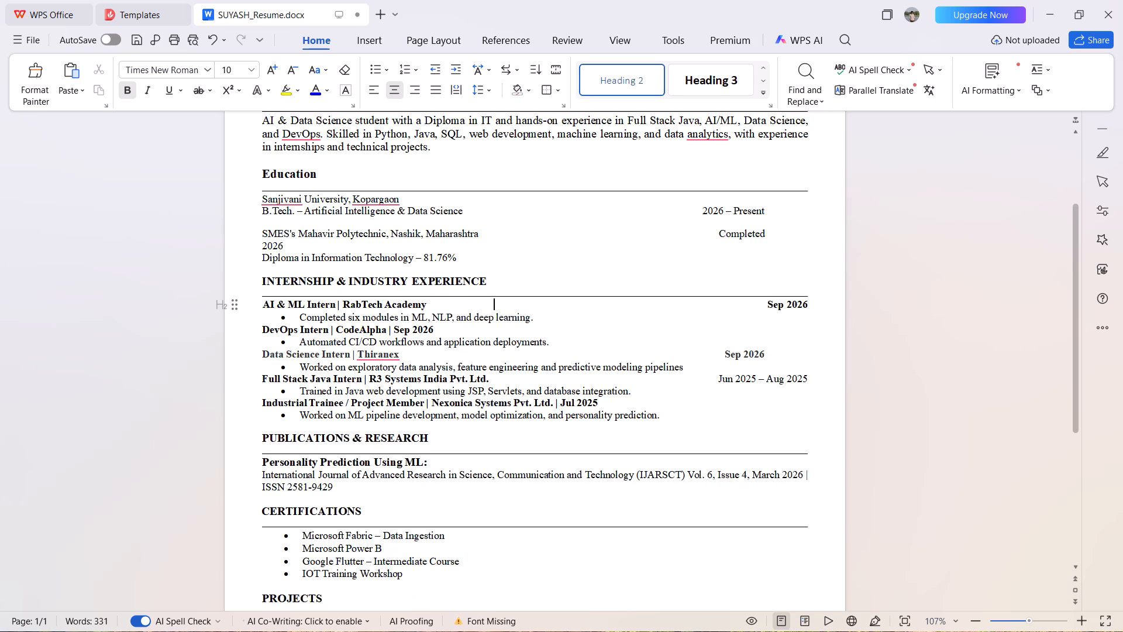
Remove the centring of the AI & ML Intern line so its heading starts at the left margin.
{"action": "key", "text": "Left"}
{"action": "key", "text": "Left"}
{"action": "key", "text": "Left"}
{"action": "key", "text": "Left"}
{"action": "key", "text": "Left"}
{"action": "key", "text": "Left"}
{"action": "key", "text": "Left"}
{"action": "key", "text": "Left"}
{"action": "key", "text": "Left"}
{"action": "key", "text": "Left"}
{"action": "key", "text": "Left"}
{"action": "key", "text": "Left"}
{"action": "key", "text": "Left"}
{"action": "key", "text": "Left"}
{"action": "key", "text": "Left"}
{"action": "key", "text": "Left"}
{"action": "key", "text": "Left"}
{"action": "key", "text": "Left"}
{"action": "key", "text": "Left"}
{"action": "key", "text": "Left"}
{"action": "key", "text": "Left"}
{"action": "key", "text": "BackSpace"}
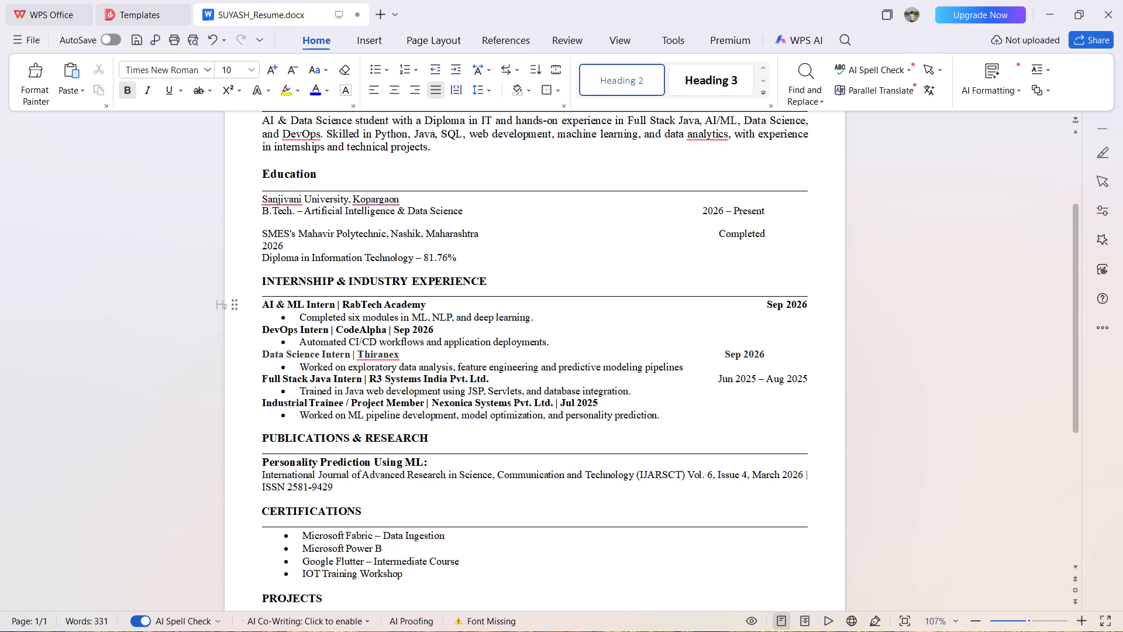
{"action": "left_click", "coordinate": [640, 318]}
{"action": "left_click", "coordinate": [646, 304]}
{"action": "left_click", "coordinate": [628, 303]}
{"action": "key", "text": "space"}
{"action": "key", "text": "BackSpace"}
Select "Sep 2026" in the Data Science Intern line and apply right alignment, trying centre alignment as well.
{"action": "left_click_drag", "start_coordinate": [770, 349], "coordinate": [725, 354]}
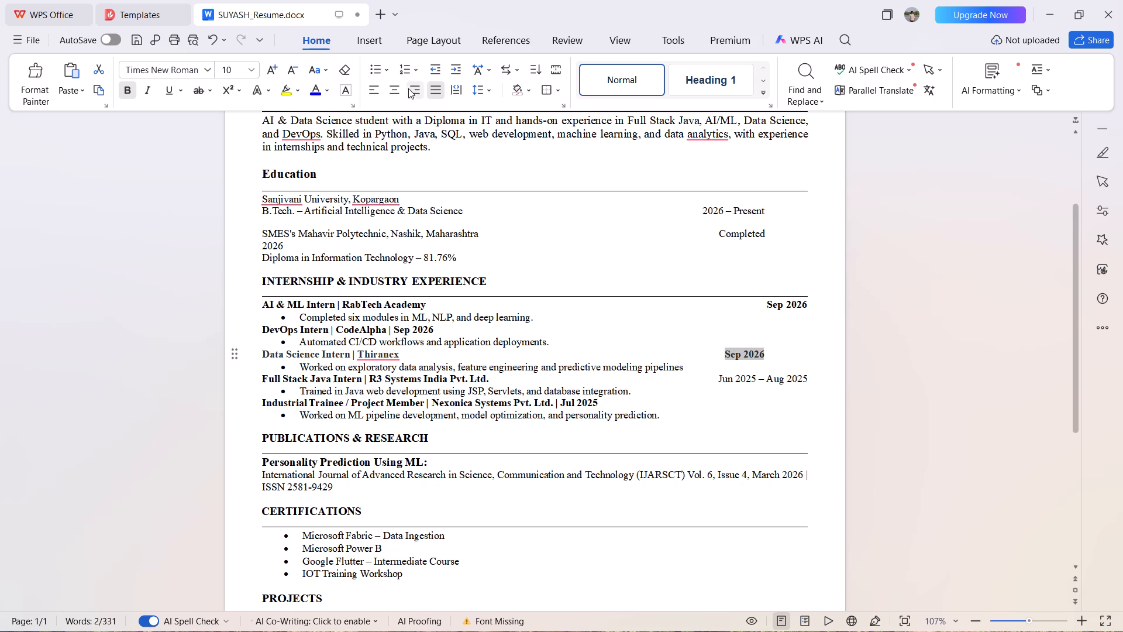
{"action": "left_click", "coordinate": [420, 92]}
{"action": "left_click", "coordinate": [420, 92]}
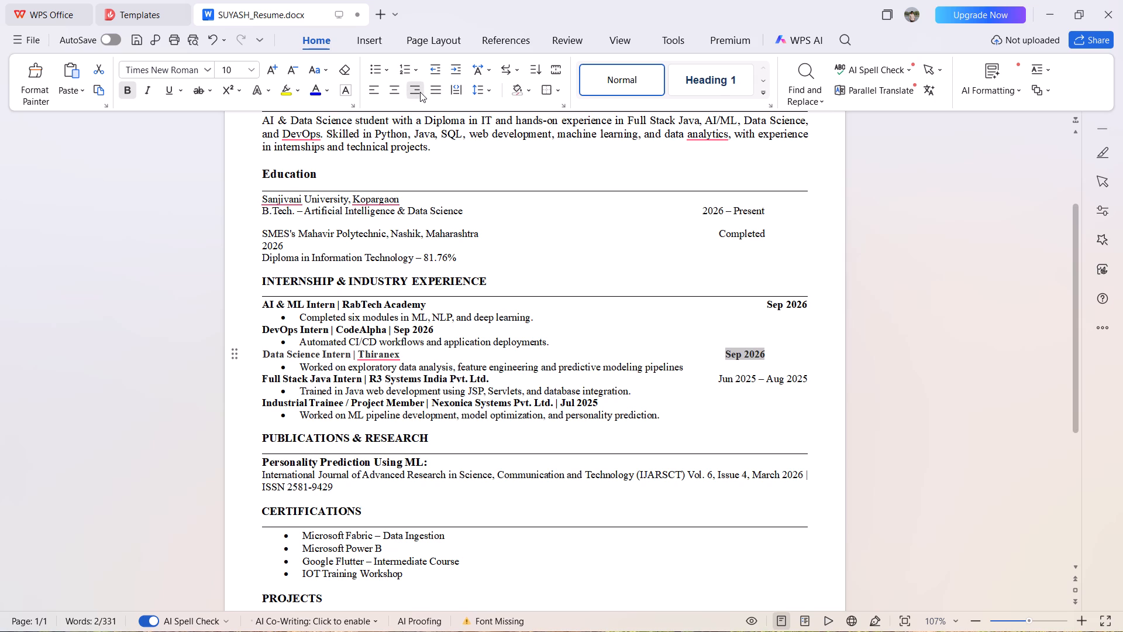
{"action": "left_click", "coordinate": [420, 92]}
{"action": "left_click", "coordinate": [396, 85]}
{"action": "left_click", "coordinate": [415, 86]}
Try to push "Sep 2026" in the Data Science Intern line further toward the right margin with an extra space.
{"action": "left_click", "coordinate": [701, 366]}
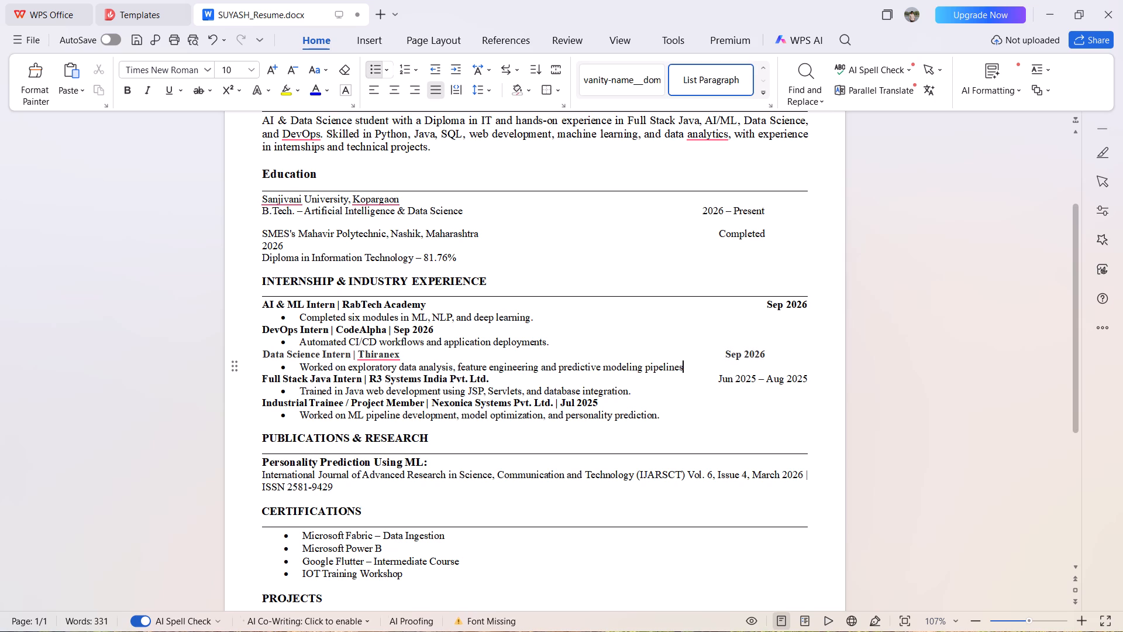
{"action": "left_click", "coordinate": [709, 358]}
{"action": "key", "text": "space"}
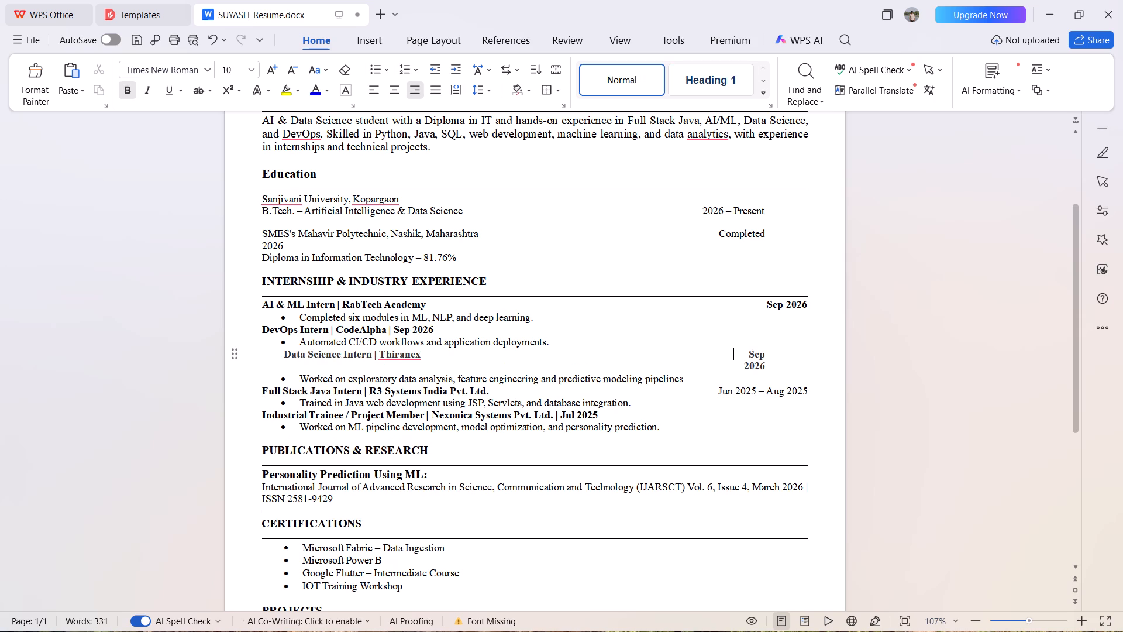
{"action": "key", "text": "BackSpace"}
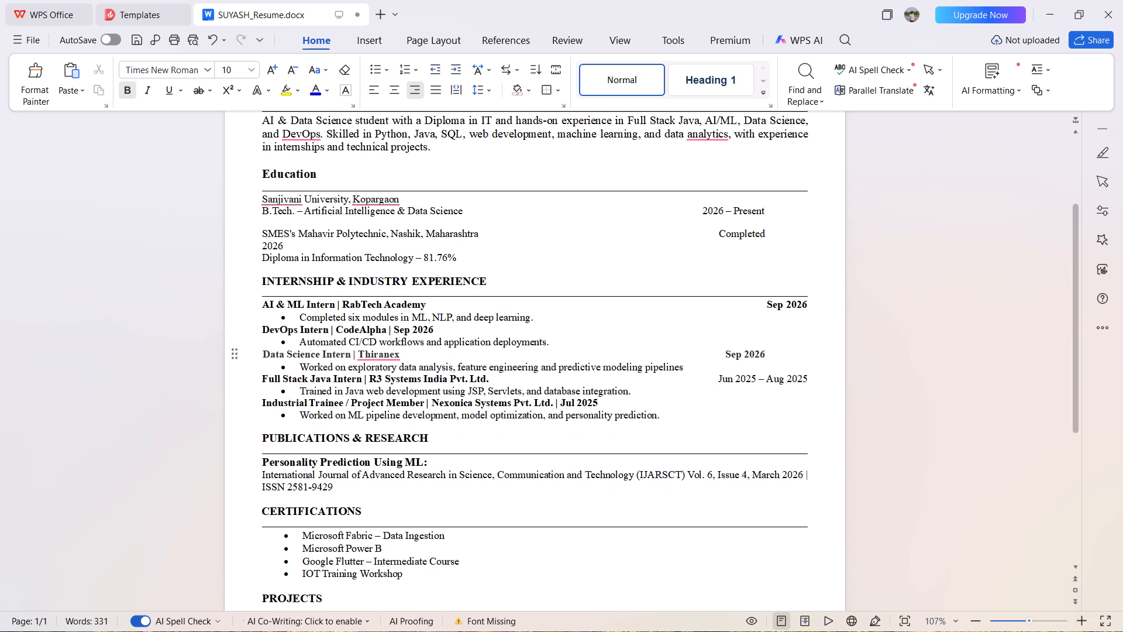
Delete spaces before "Sep 2026" in the AI & ML Intern line to align it with the Data Science Intern date.
{"action": "left_click", "coordinate": [762, 297]}
{"action": "left_click", "coordinate": [760, 304]}
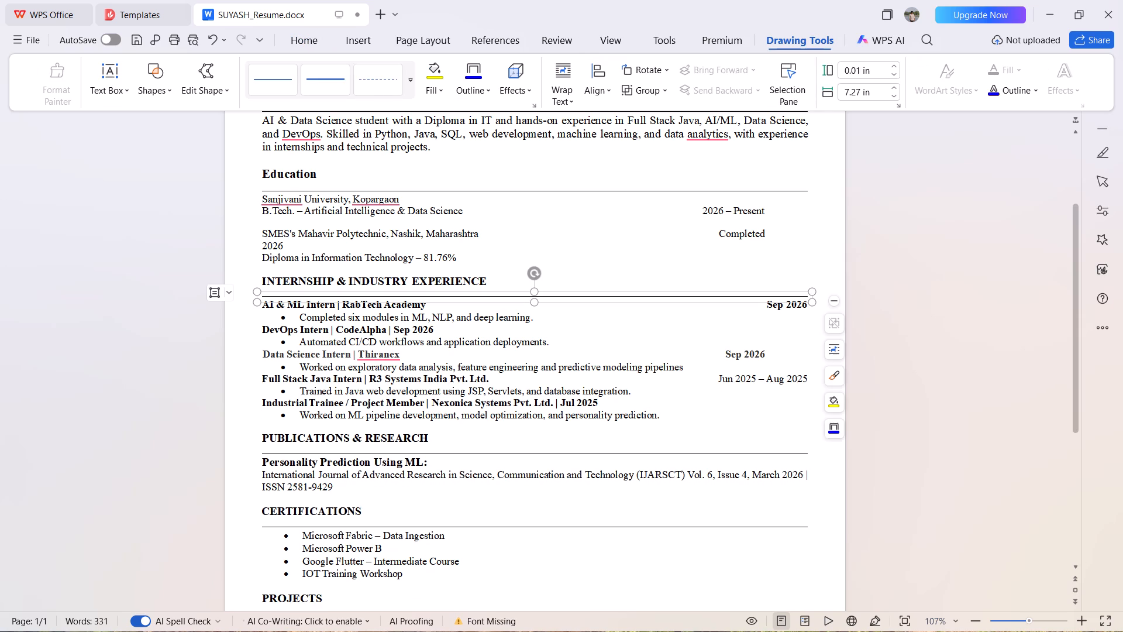
{"action": "left_click", "coordinate": [760, 307]}
{"action": "key", "text": "BackSpace"}
{"action": "key", "text": "BackSpace"}
{"action": "key", "text": "BackSpace"}
{"action": "key", "text": "BackSpace"}
{"action": "key", "text": "BackSpace"}
{"action": "key", "text": "BackSpace"}
{"action": "key", "text": "BackSpace"}
{"action": "key", "text": "BackSpace"}
{"action": "key", "text": "BackSpace"}
{"action": "key", "text": "BackSpace"}
{"action": "key", "text": "BackSpace"}
{"action": "key", "text": "BackSpace"}
{"action": "key", "text": "BackSpace"}
{"action": "key", "text": "BackSpace"}
{"action": "key", "text": "BackSpace"}
{"action": "key", "text": "BackSpace"}
{"action": "key", "text": "BackSpace"}
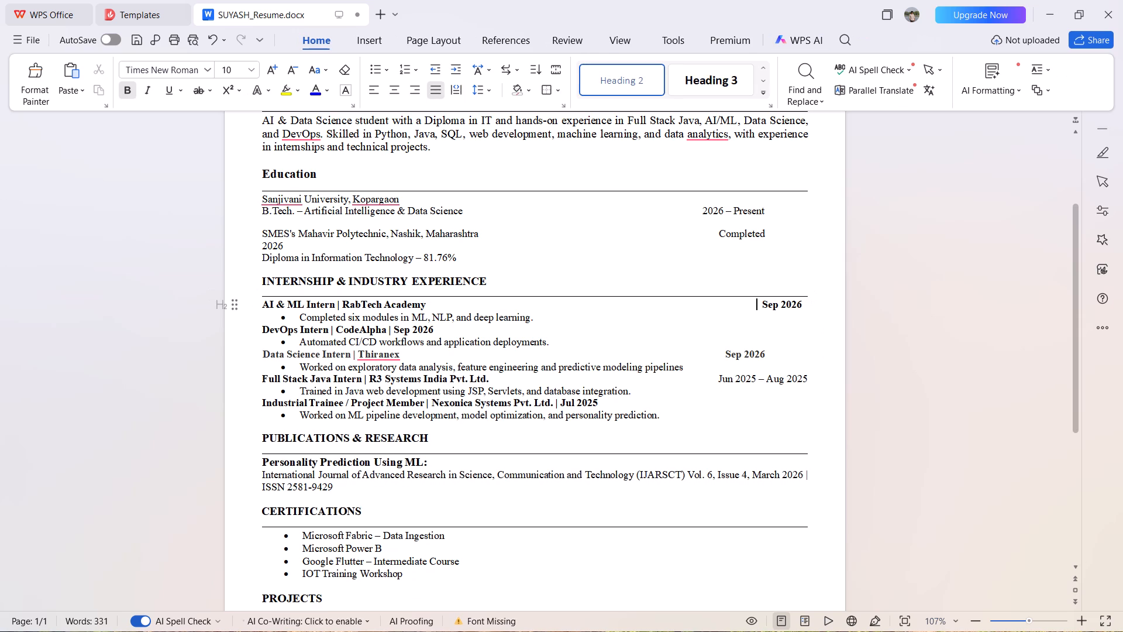
{"action": "key", "text": "BackSpace"}
Set the font colour of the entire document to Automatic.
{"action": "key", "text": "ctrl+a"}
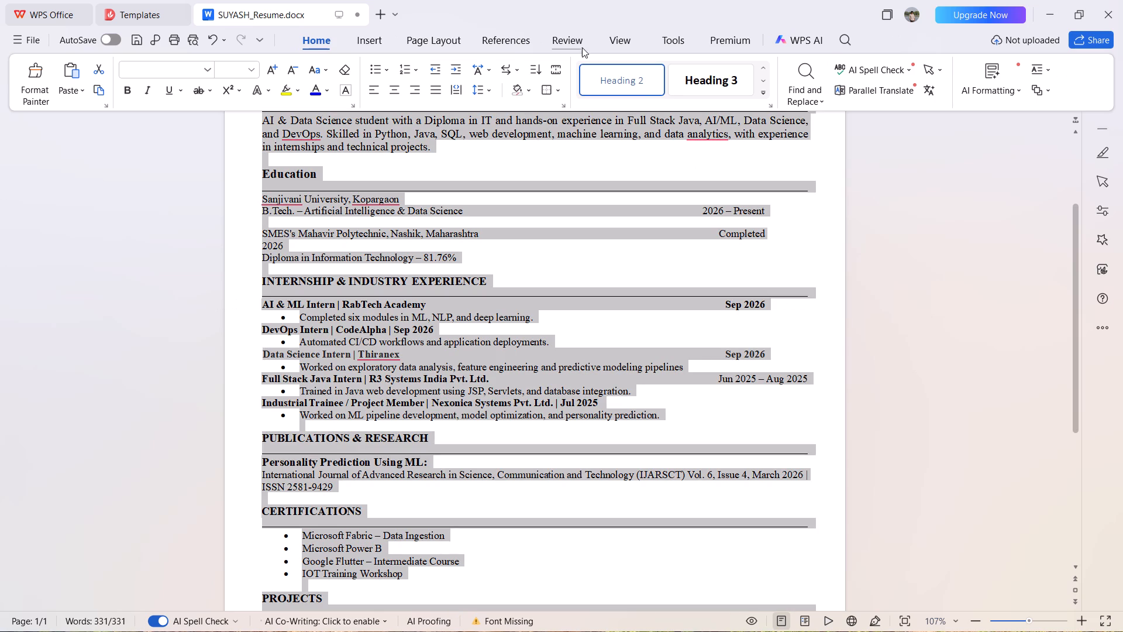
{"action": "left_click", "coordinate": [331, 89]}
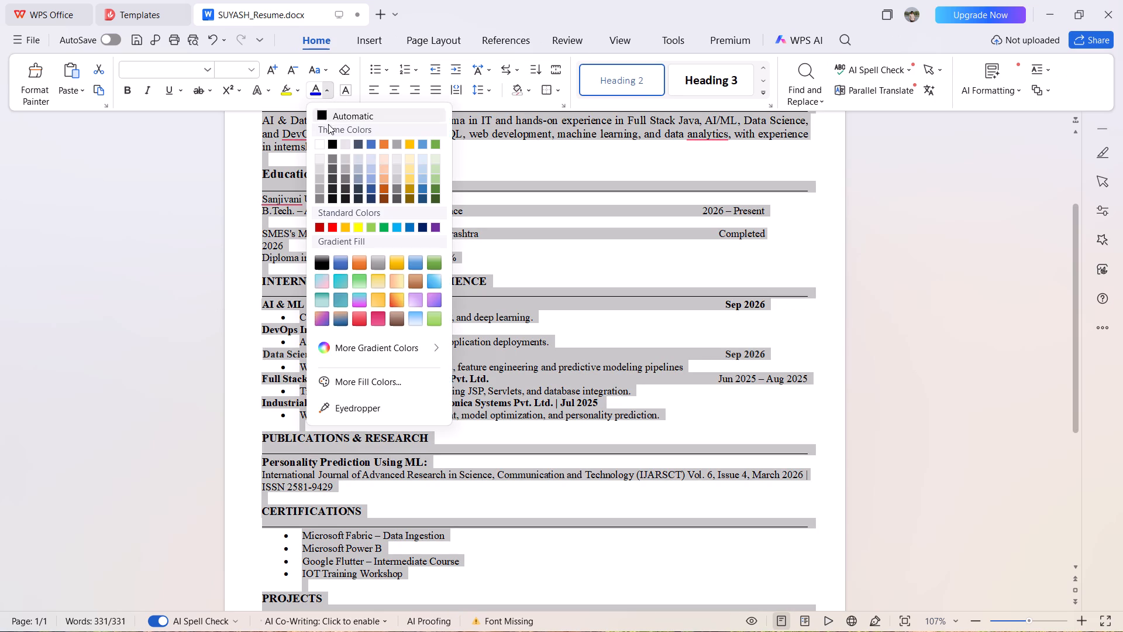
{"action": "left_click", "coordinate": [319, 108]}
{"action": "left_click", "coordinate": [581, 297]}
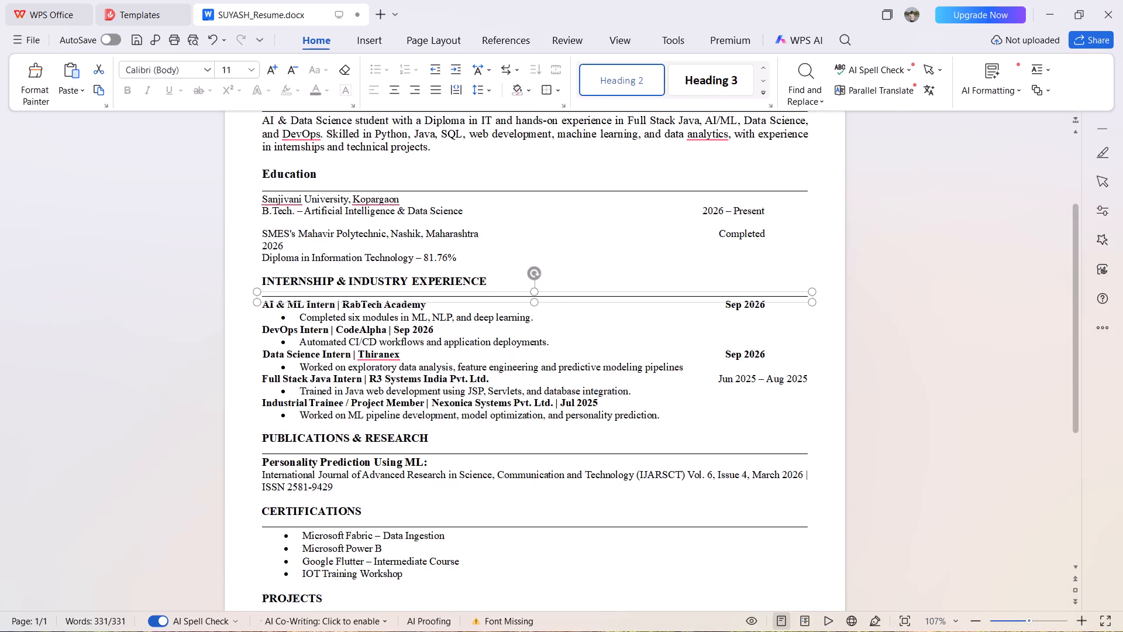
Reapply the existing hyperlink on the GITHUB text in the resume header, keeping its web address.
{"action": "scroll", "coordinate": [581, 297], "scroll_direction": "up", "scroll_amount": 5}
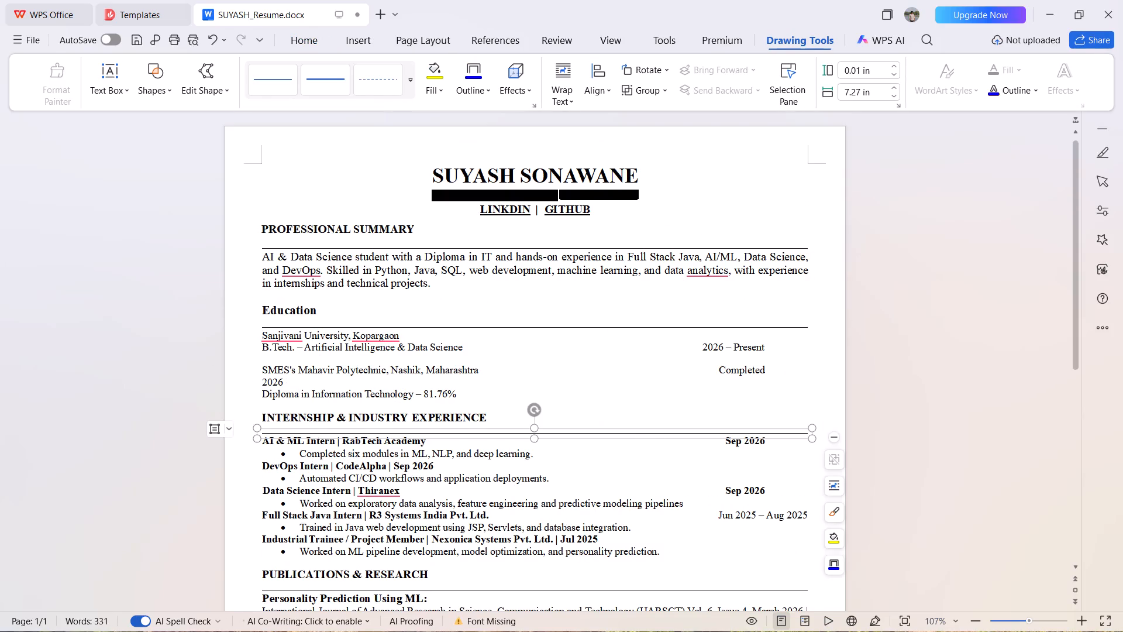
{"action": "left_click", "coordinate": [561, 210]}
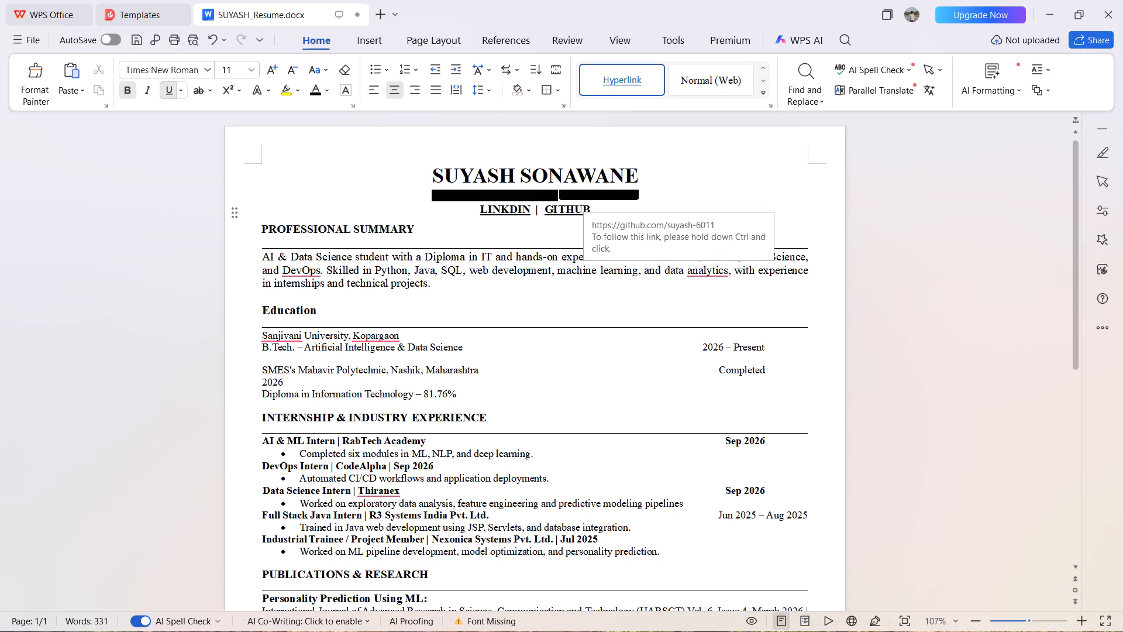
{"action": "left_click_drag", "start_coordinate": [598, 210], "coordinate": [545, 213]}
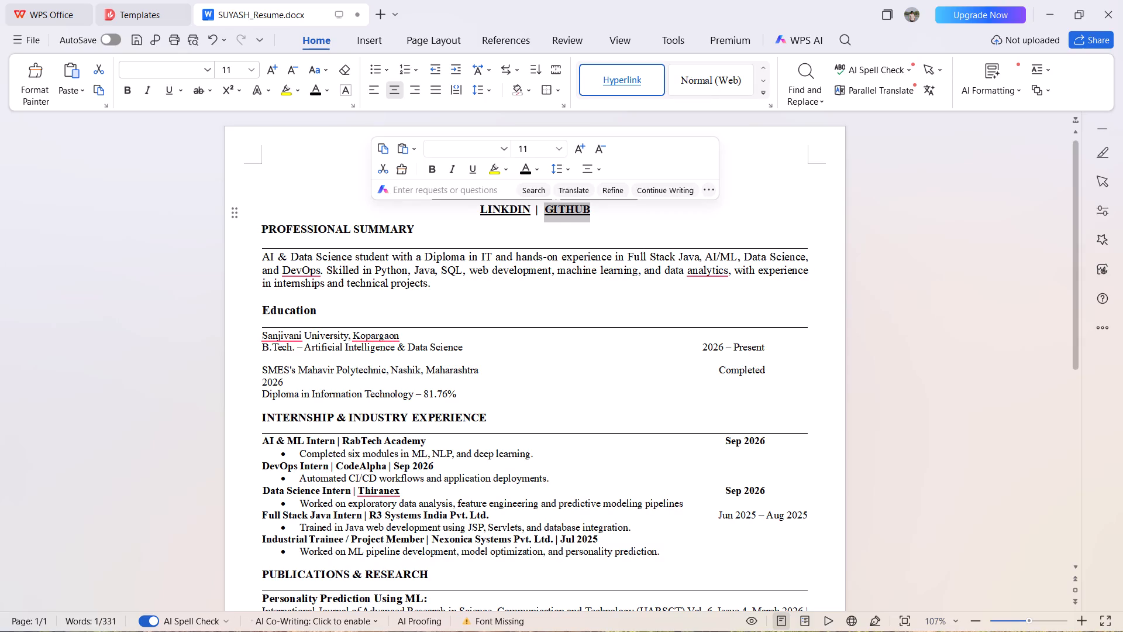
{"action": "key", "text": "ctrl+k"}
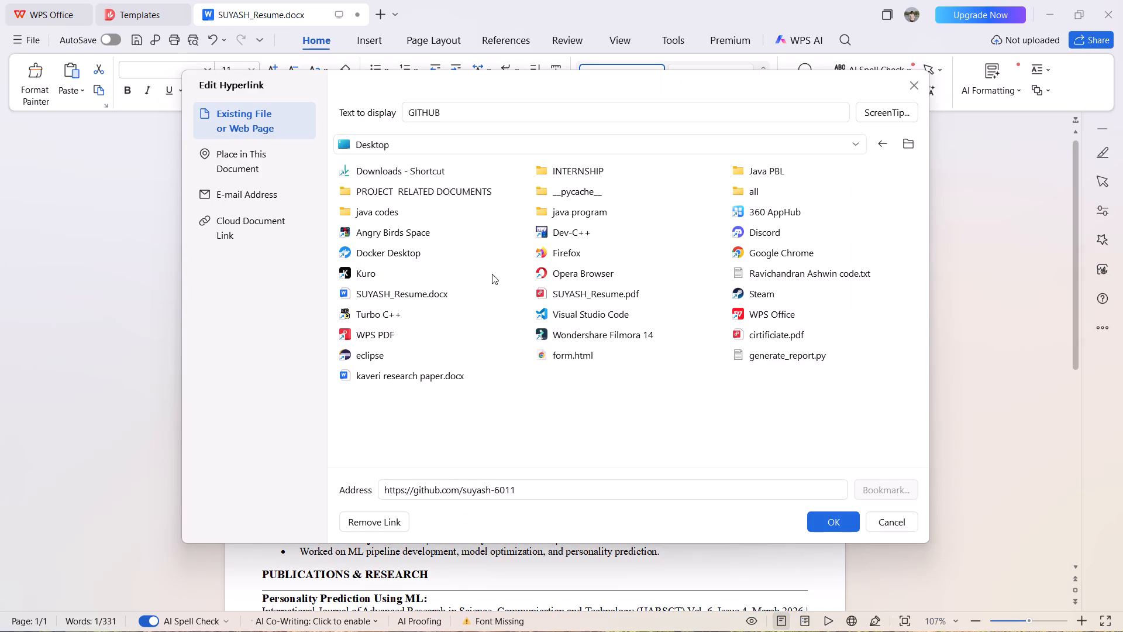
{"action": "left_click", "coordinate": [815, 520]}
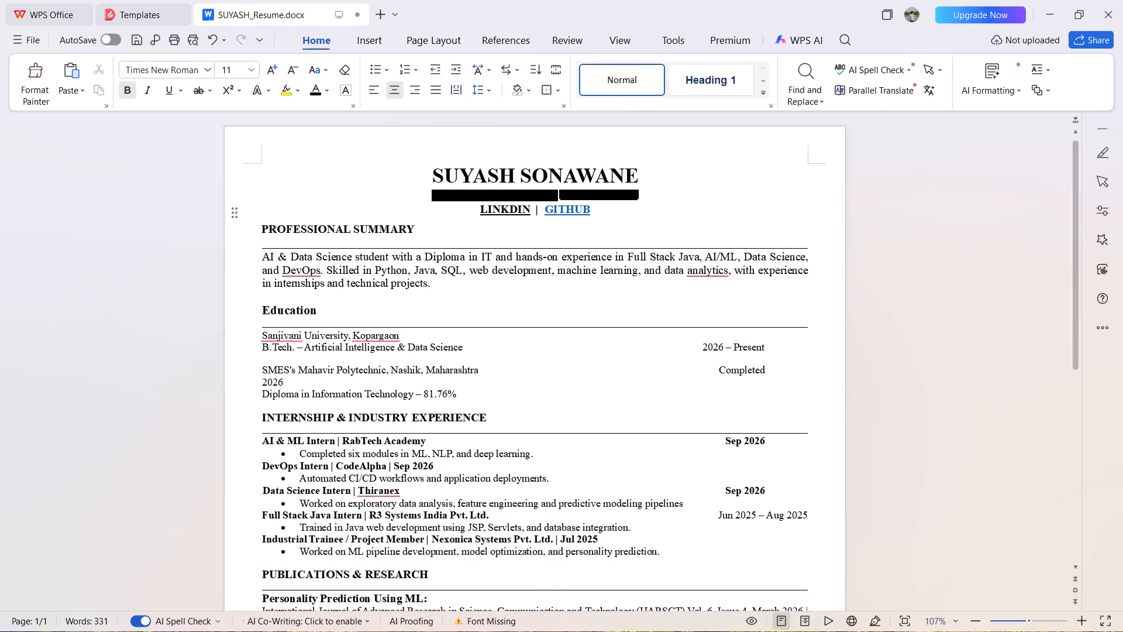
Reapply the existing hyperlink on the LINKDIN text in the resume header, keeping its web address.
{"action": "left_click_drag", "start_coordinate": [529, 211], "coordinate": [481, 207]}
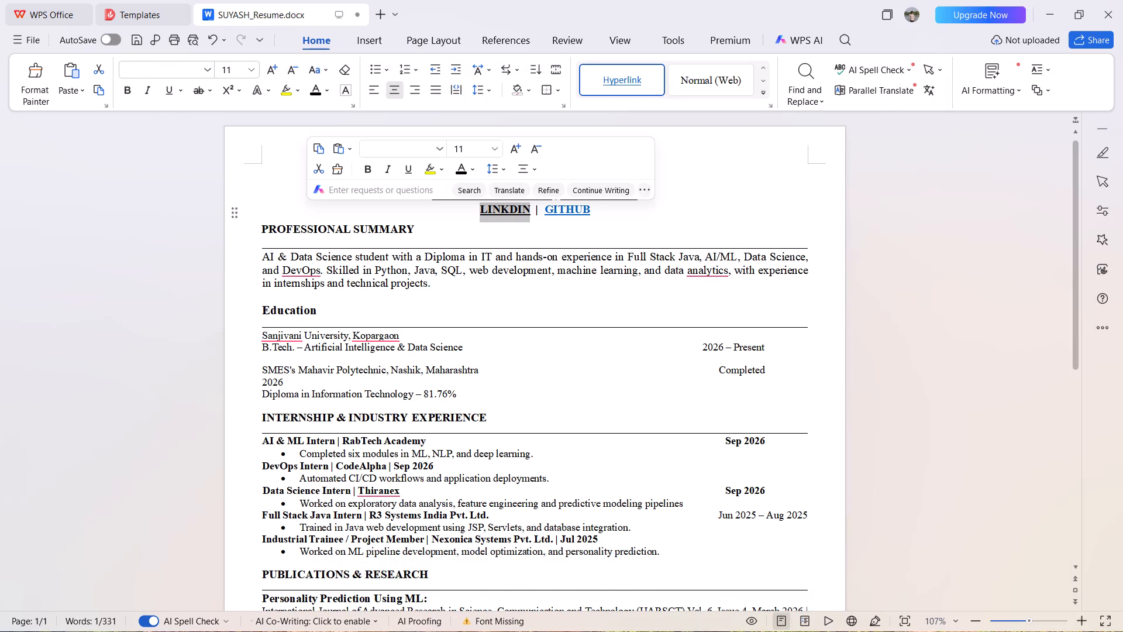
{"action": "key", "text": "ctrl+k"}
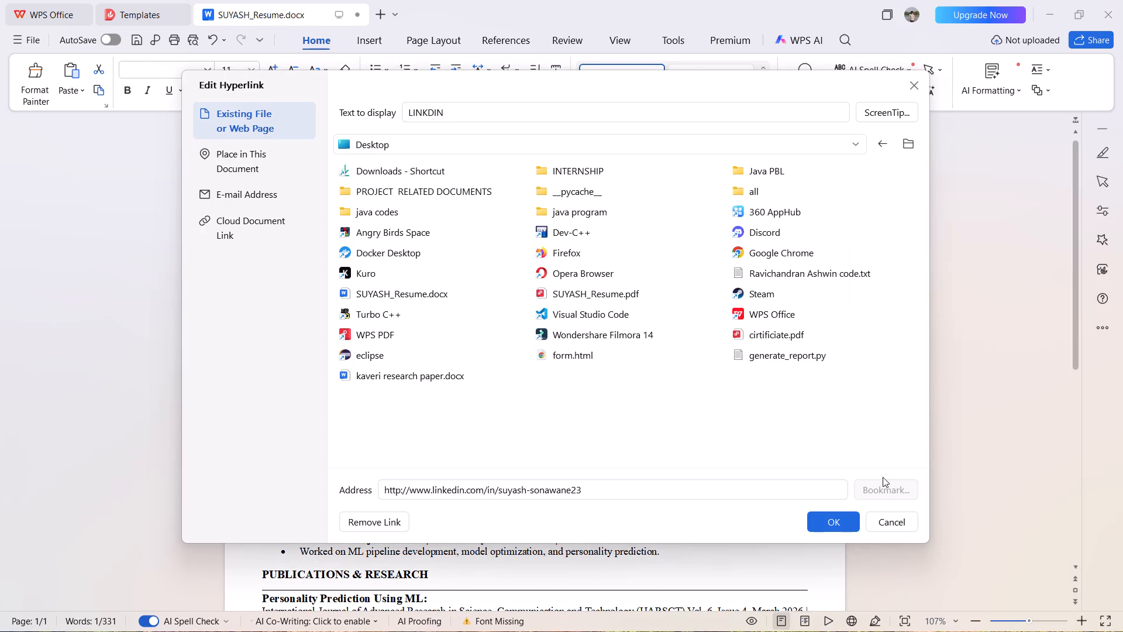
{"action": "left_click", "coordinate": [852, 516]}
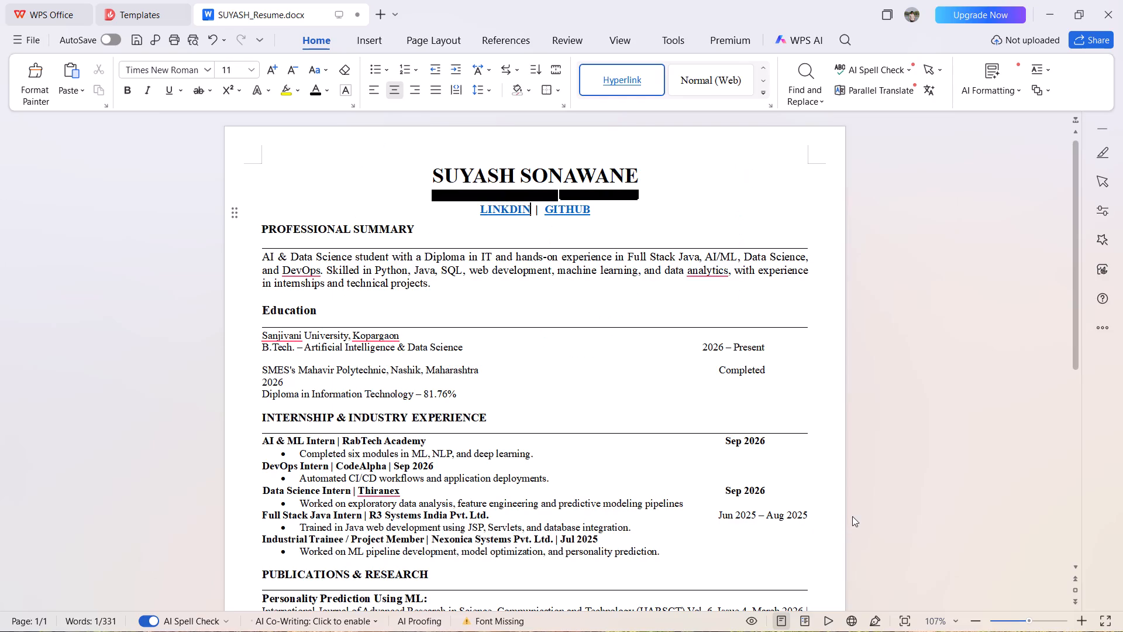
Reapply the existing hyperlink on the second contact entry in the line below the resume's name heading.
{"action": "left_click_drag", "start_coordinate": [642, 193], "coordinate": [571, 197]}
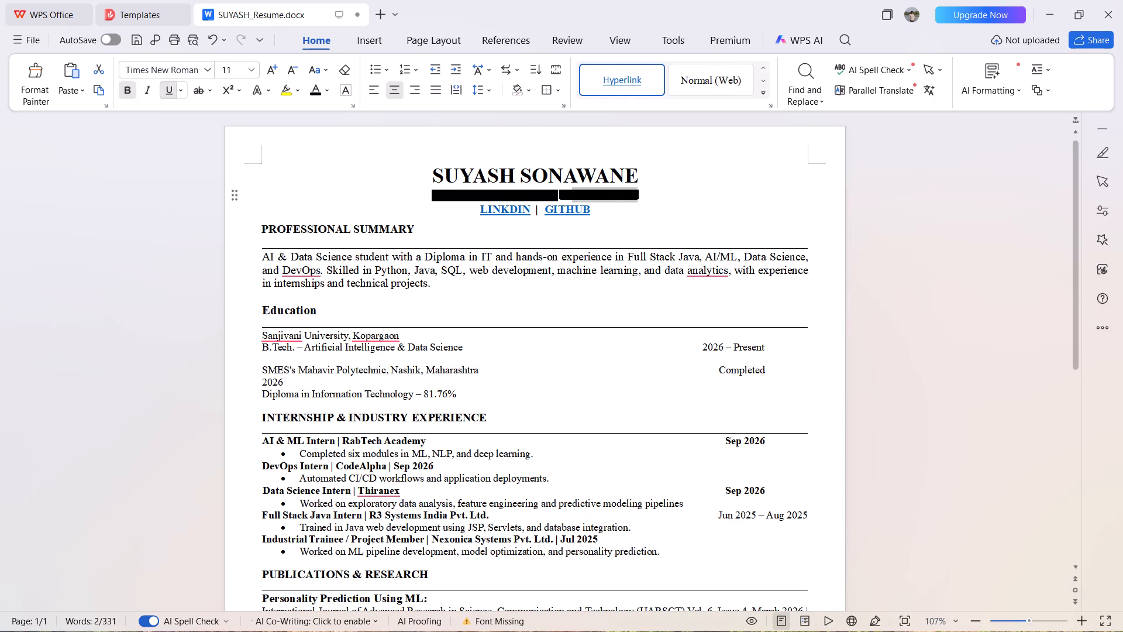
{"action": "left_click_drag", "start_coordinate": [571, 197], "coordinate": [561, 198]}
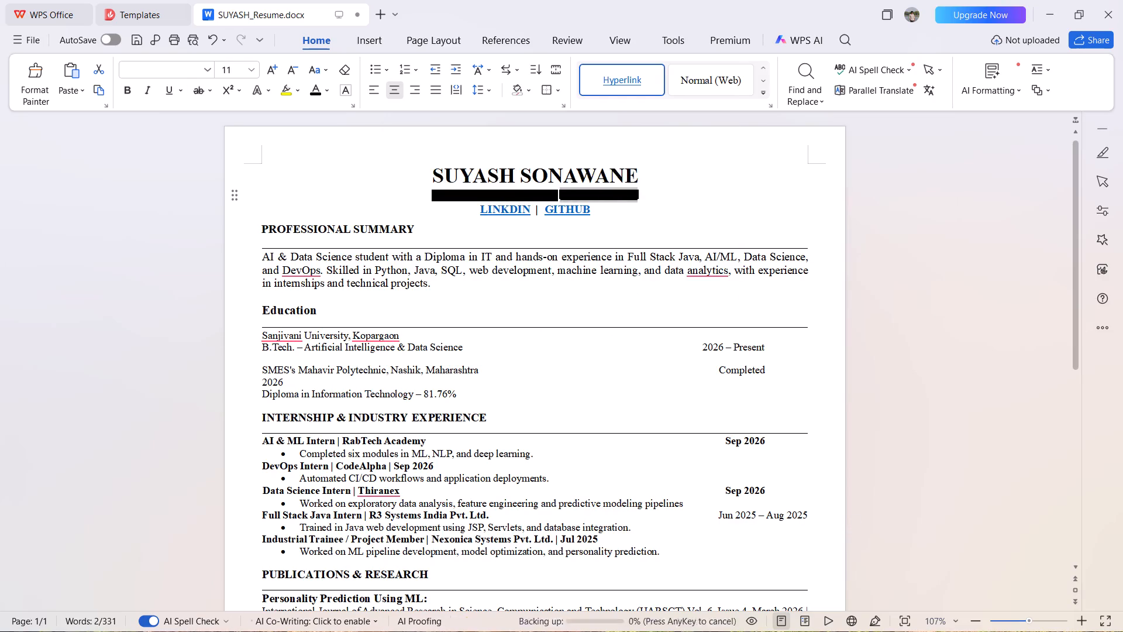
{"action": "key", "text": "ctrl+k"}
{"action": "left_click", "coordinate": [846, 518]}
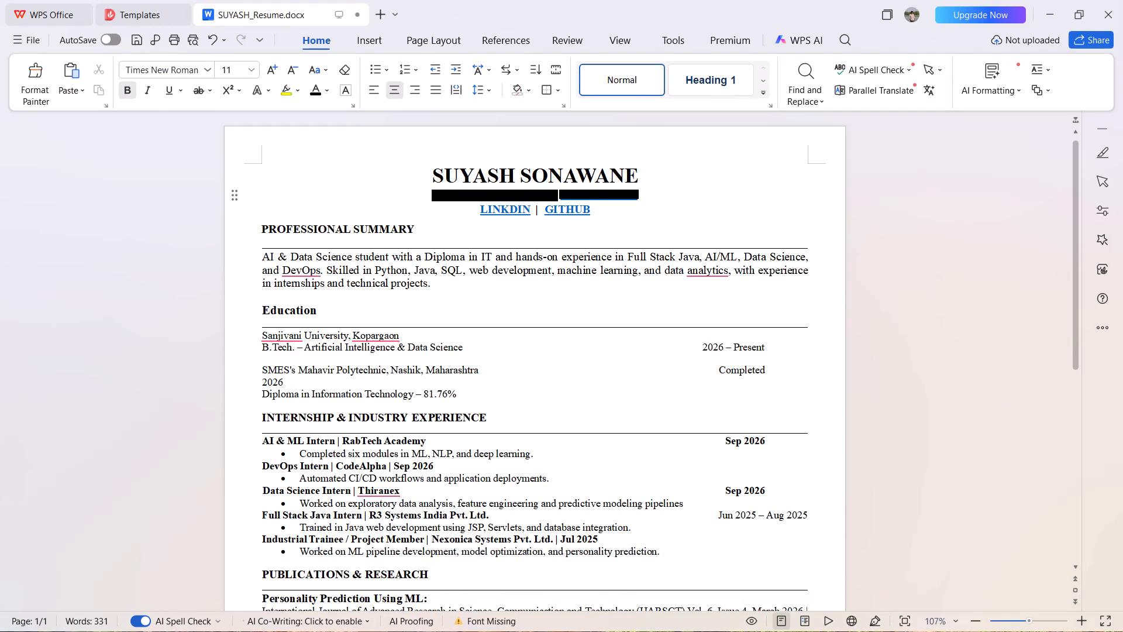
Reapply the existing e-mail hyperlink on the first contact entry in the line below the resume's name heading.
{"action": "left_click_drag", "start_coordinate": [549, 195], "coordinate": [430, 191]}
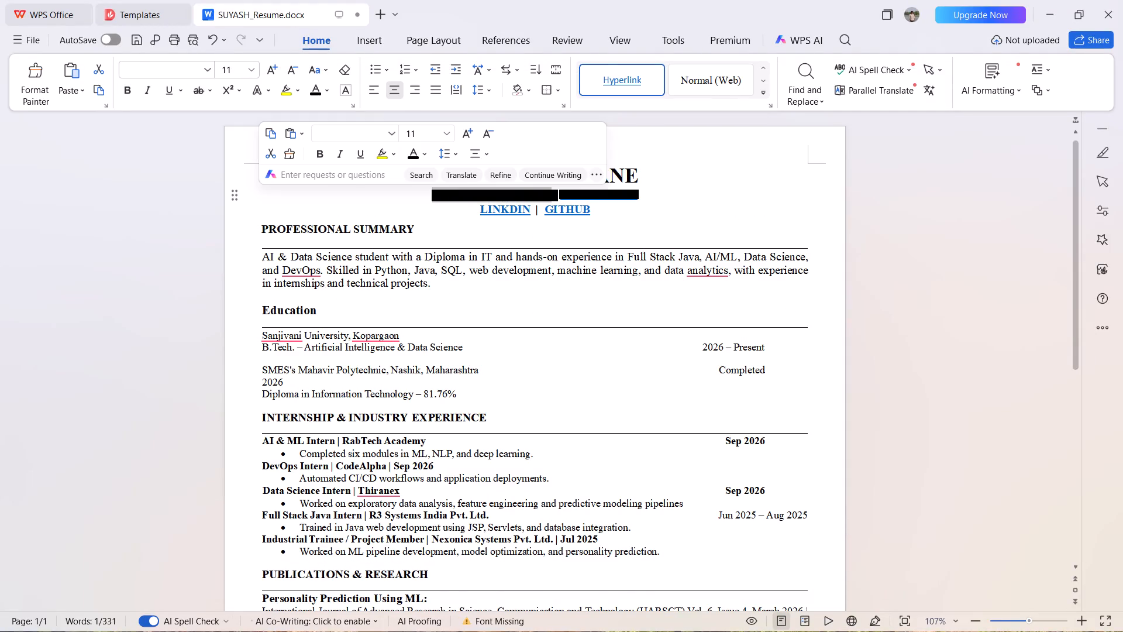
{"action": "key", "text": "ctrl+k"}
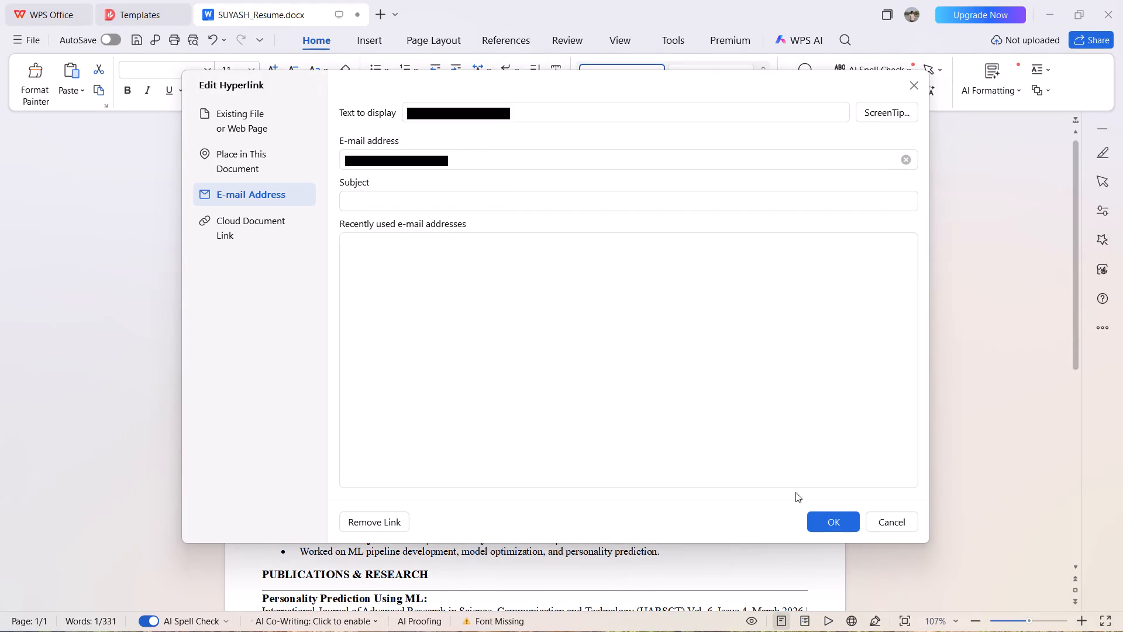
{"action": "left_click", "coordinate": [831, 520]}
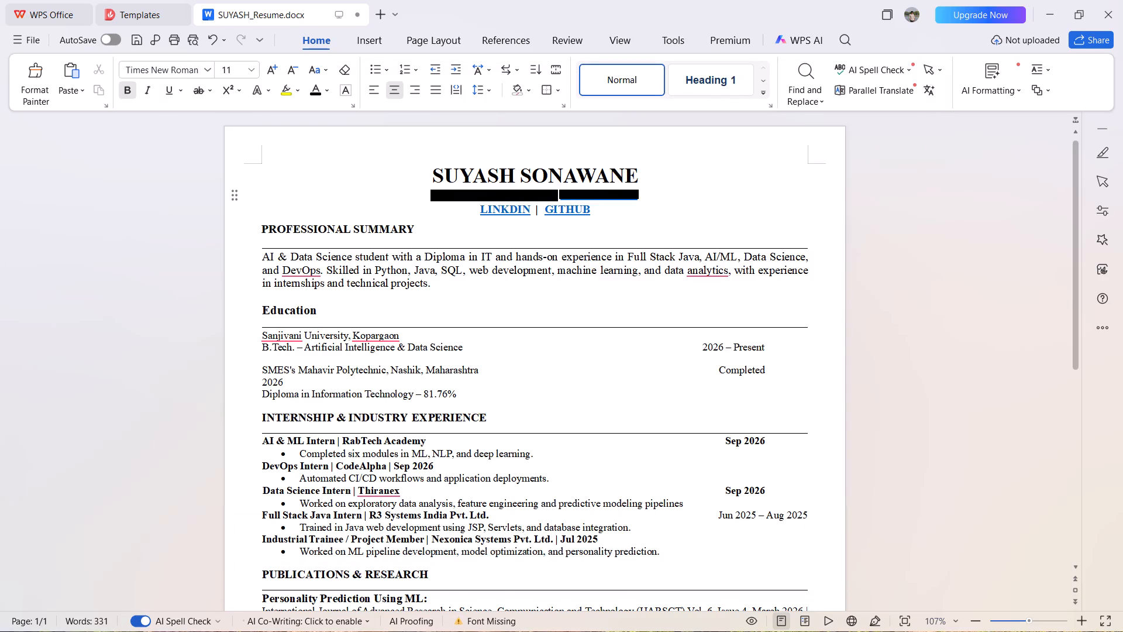
Remove the bold formatting from the Sep 2026 dates on the AI & ML Intern and Data Science Intern lines.
{"action": "scroll", "coordinate": [583, 327], "scroll_direction": "down", "scroll_amount": 1}
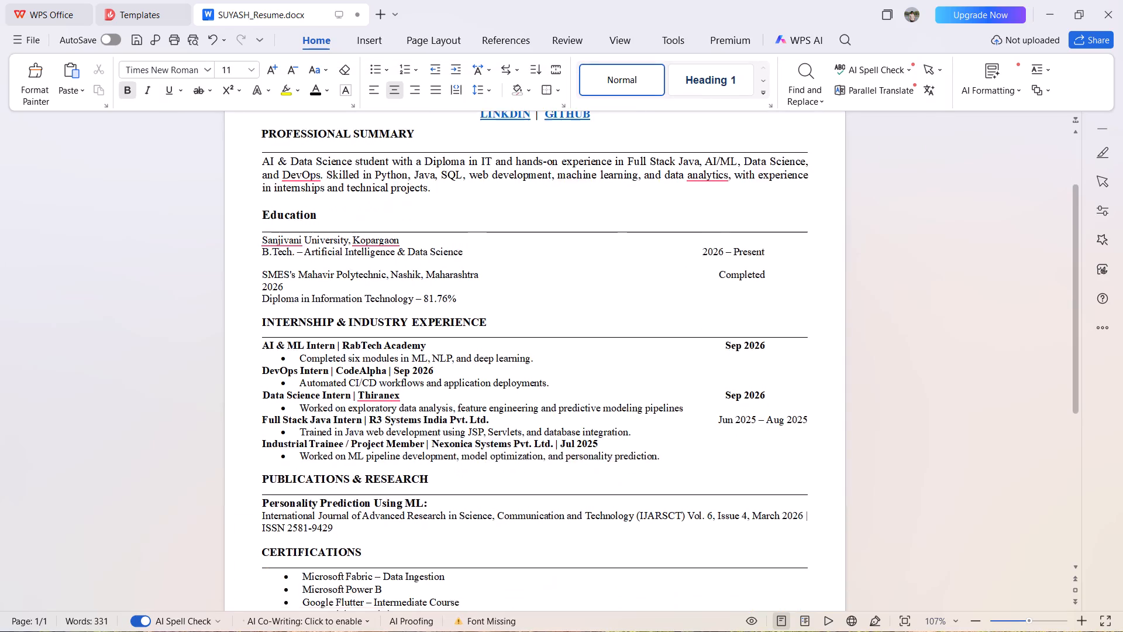
{"action": "scroll", "coordinate": [583, 327], "scroll_direction": "down", "scroll_amount": 3}
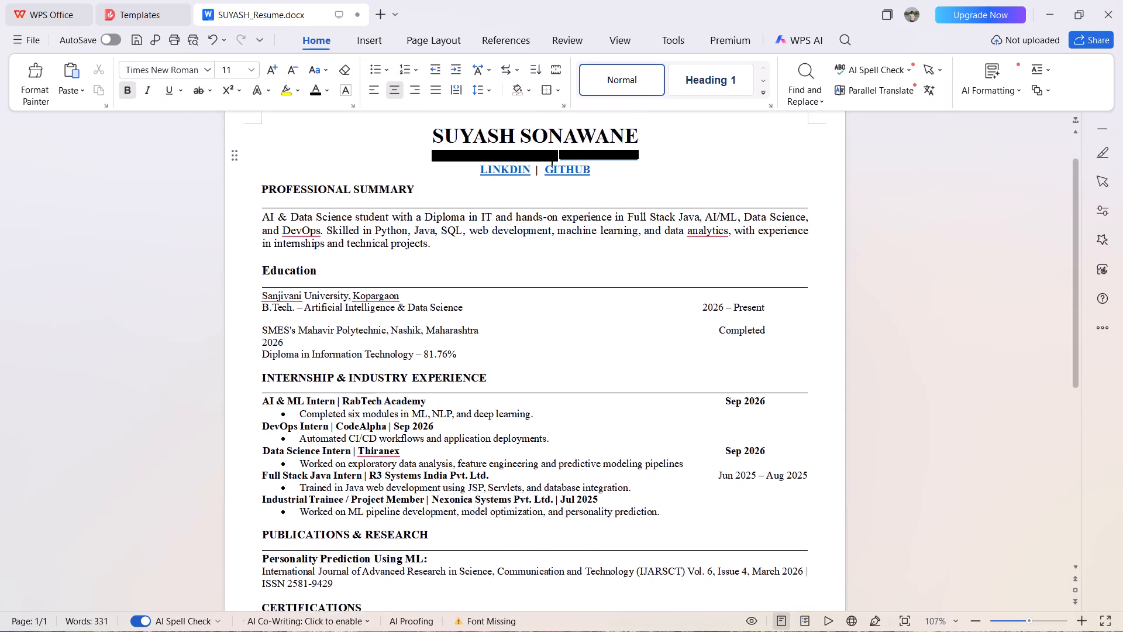
{"action": "scroll", "coordinate": [583, 327], "scroll_direction": "down", "scroll_amount": 2}
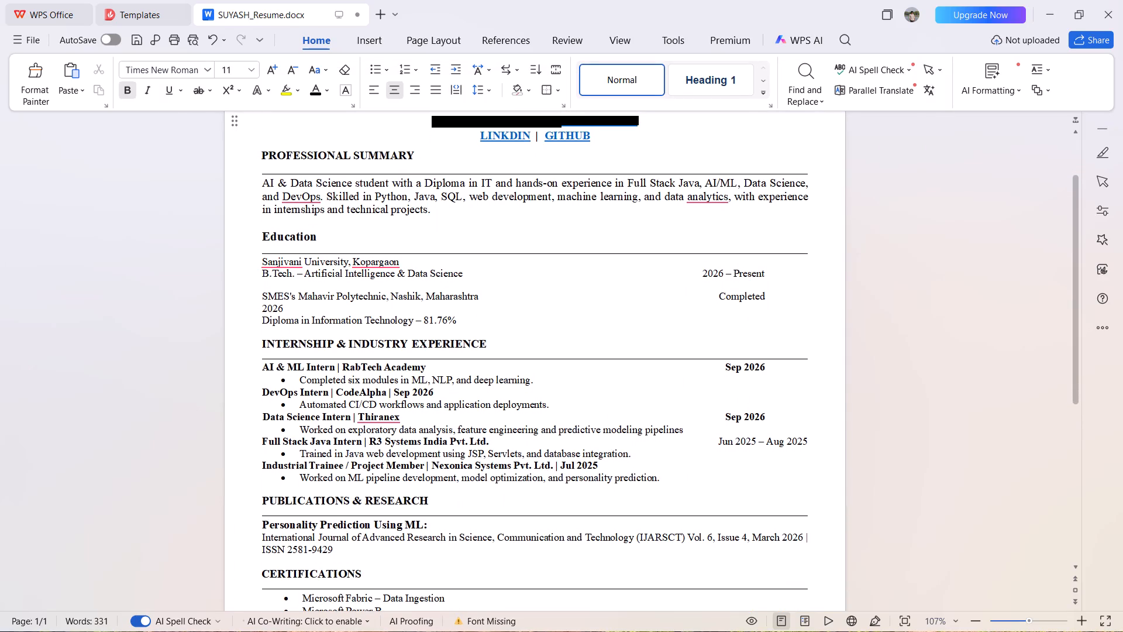
{"action": "scroll", "coordinate": [767, 369], "scroll_direction": "up", "scroll_amount": 2}
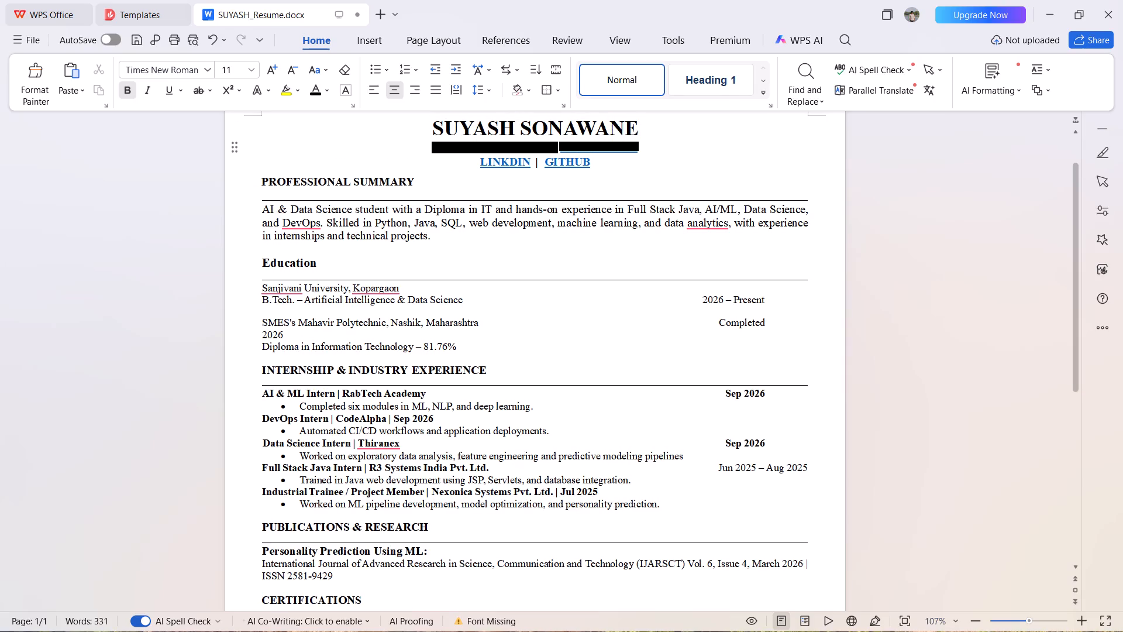
{"action": "scroll", "coordinate": [767, 369], "scroll_direction": "up", "scroll_amount": 1}
{"action": "left_click_drag", "start_coordinate": [773, 386], "coordinate": [722, 386]}
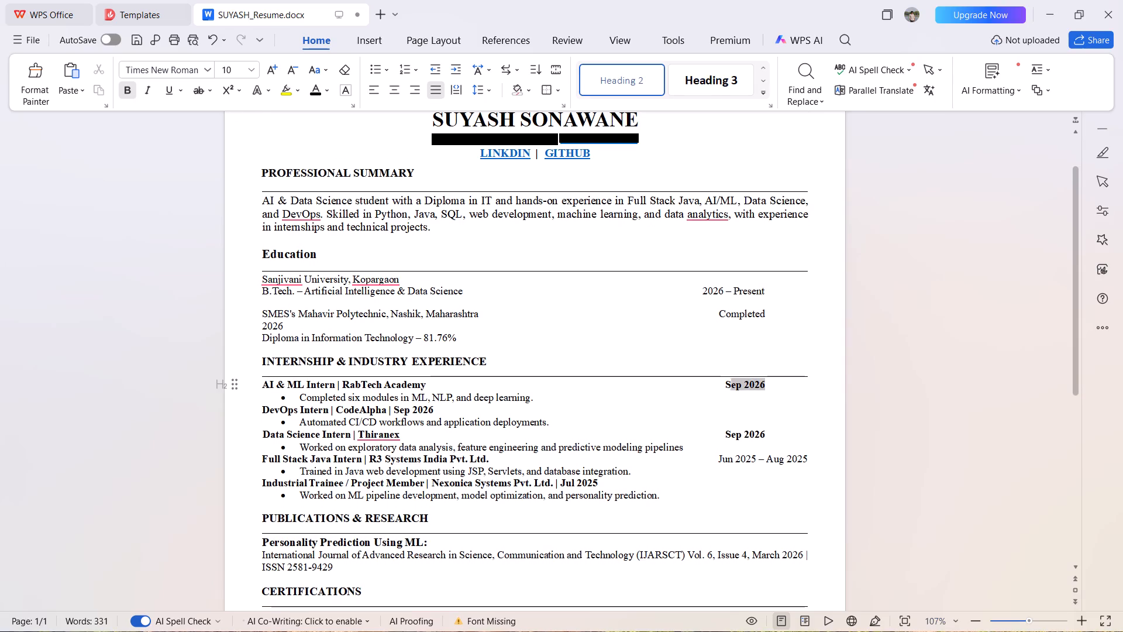
{"action": "left_click_drag", "start_coordinate": [722, 386], "coordinate": [721, 386]}
{"action": "left_click", "coordinate": [608, 346]}
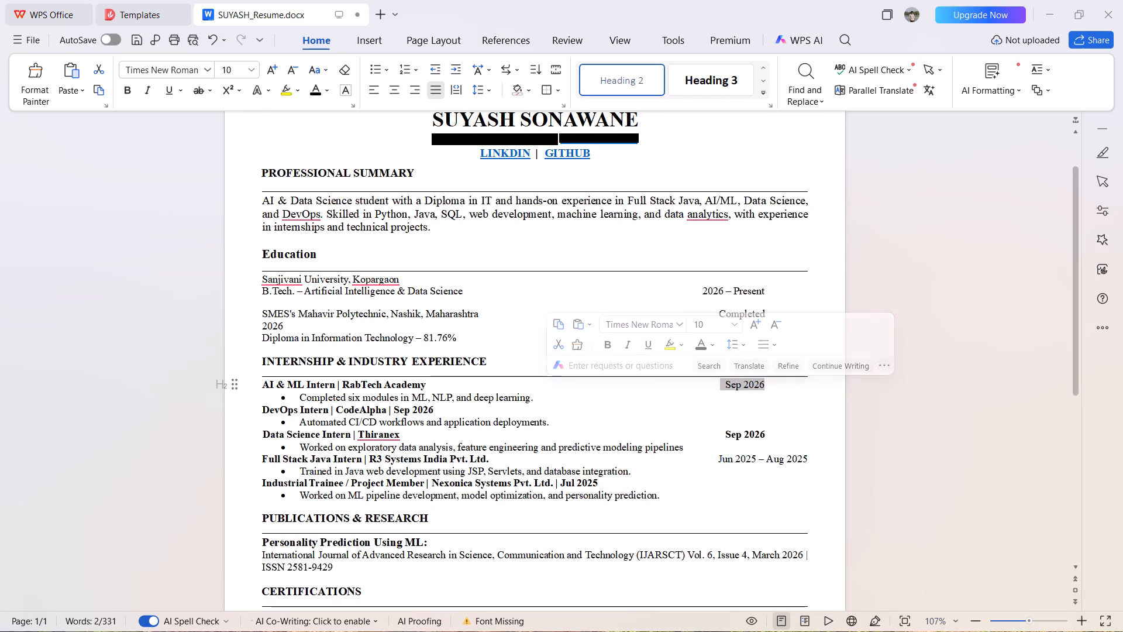
{"action": "left_click_drag", "start_coordinate": [770, 432], "coordinate": [727, 432]}
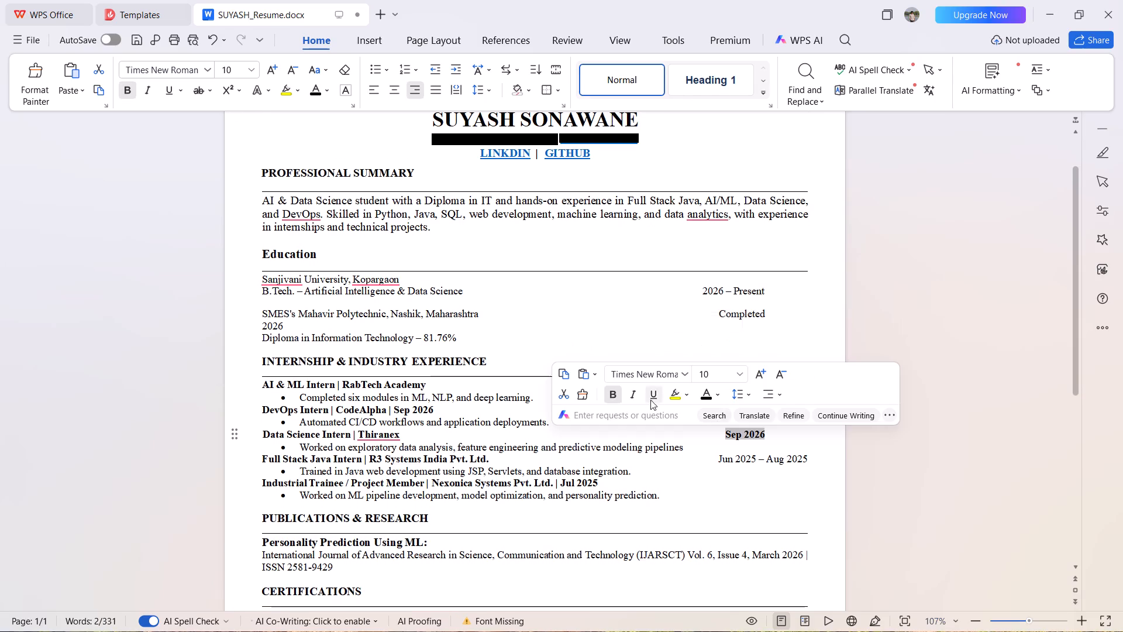
{"action": "left_click", "coordinate": [613, 389]}
{"action": "left_click", "coordinate": [746, 469]}
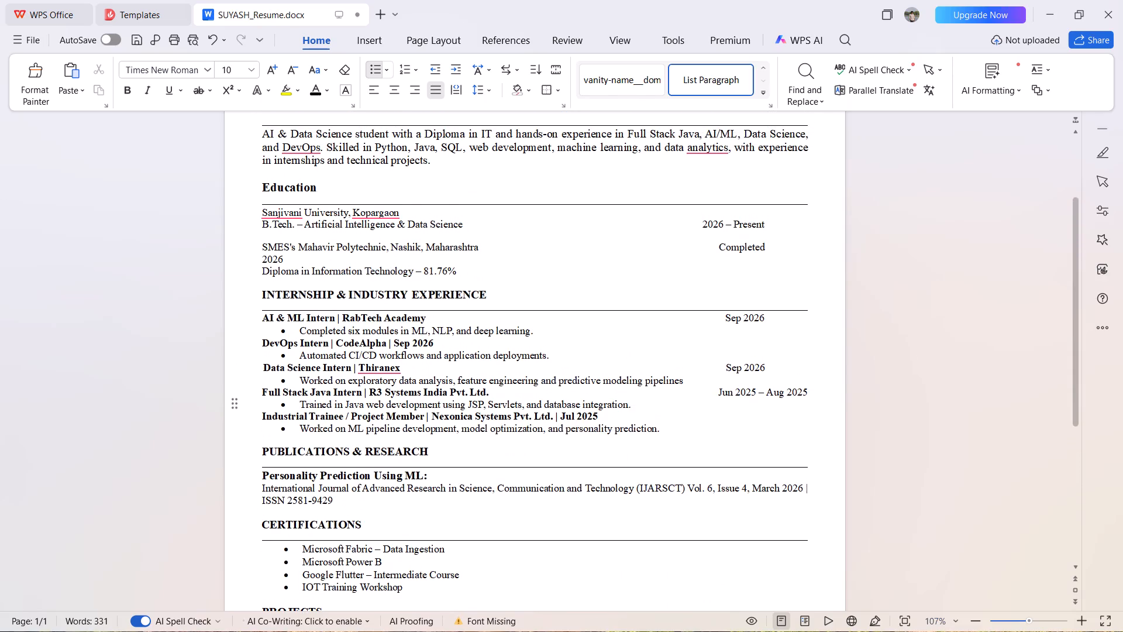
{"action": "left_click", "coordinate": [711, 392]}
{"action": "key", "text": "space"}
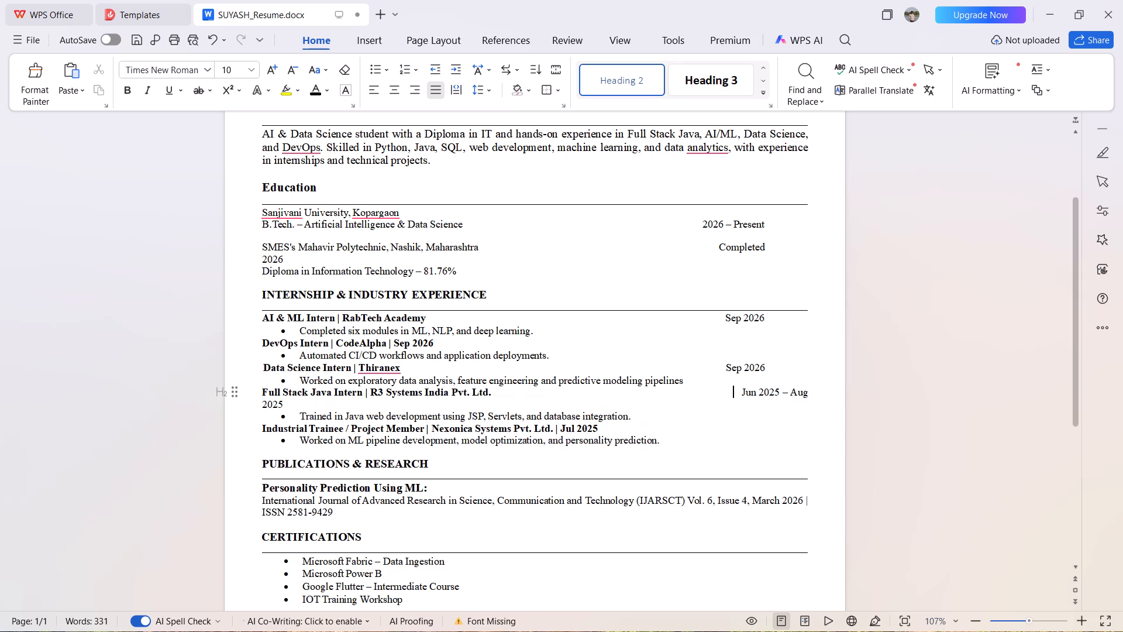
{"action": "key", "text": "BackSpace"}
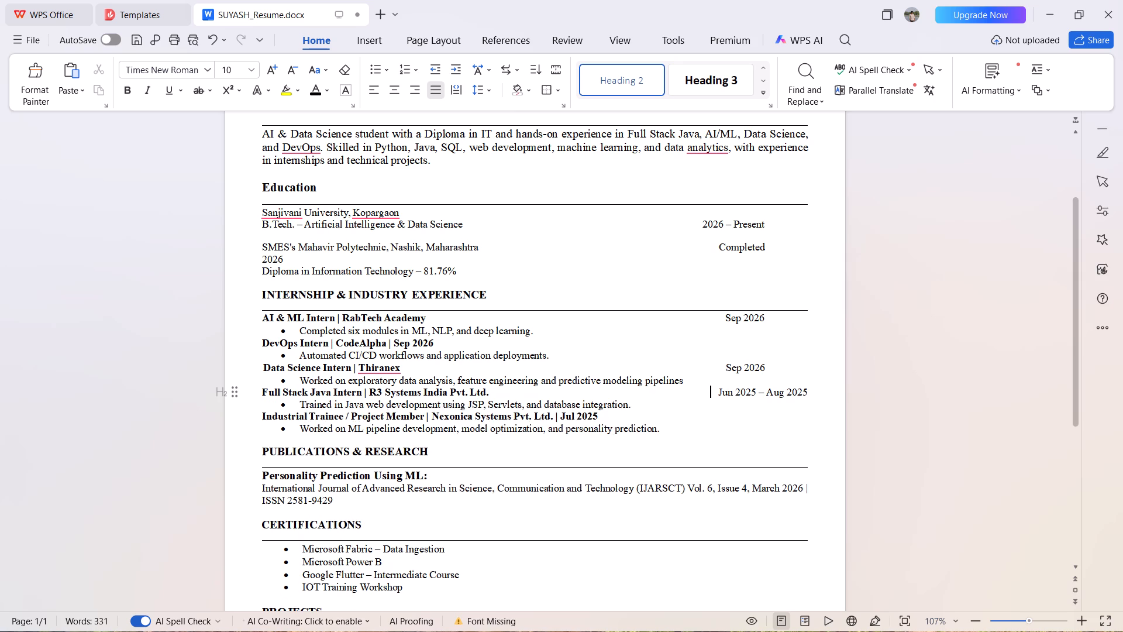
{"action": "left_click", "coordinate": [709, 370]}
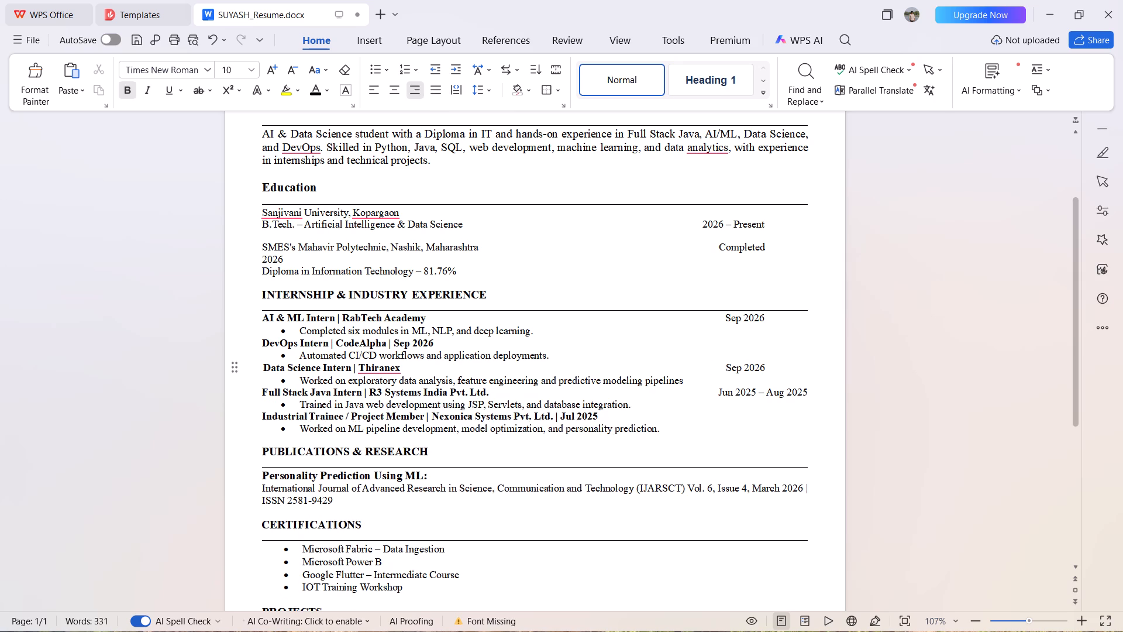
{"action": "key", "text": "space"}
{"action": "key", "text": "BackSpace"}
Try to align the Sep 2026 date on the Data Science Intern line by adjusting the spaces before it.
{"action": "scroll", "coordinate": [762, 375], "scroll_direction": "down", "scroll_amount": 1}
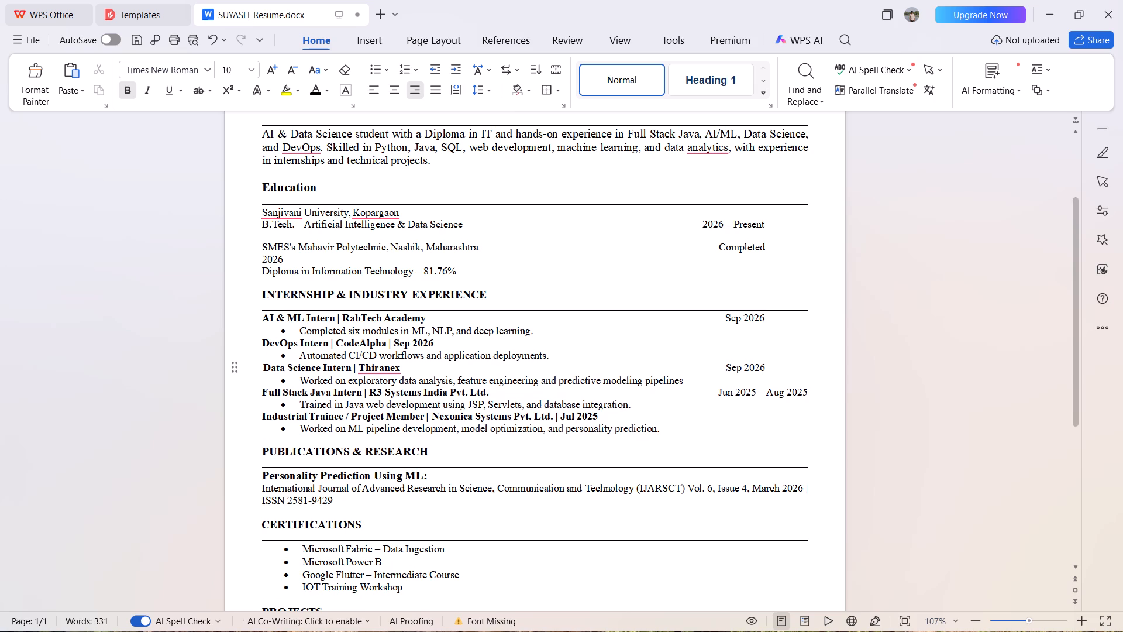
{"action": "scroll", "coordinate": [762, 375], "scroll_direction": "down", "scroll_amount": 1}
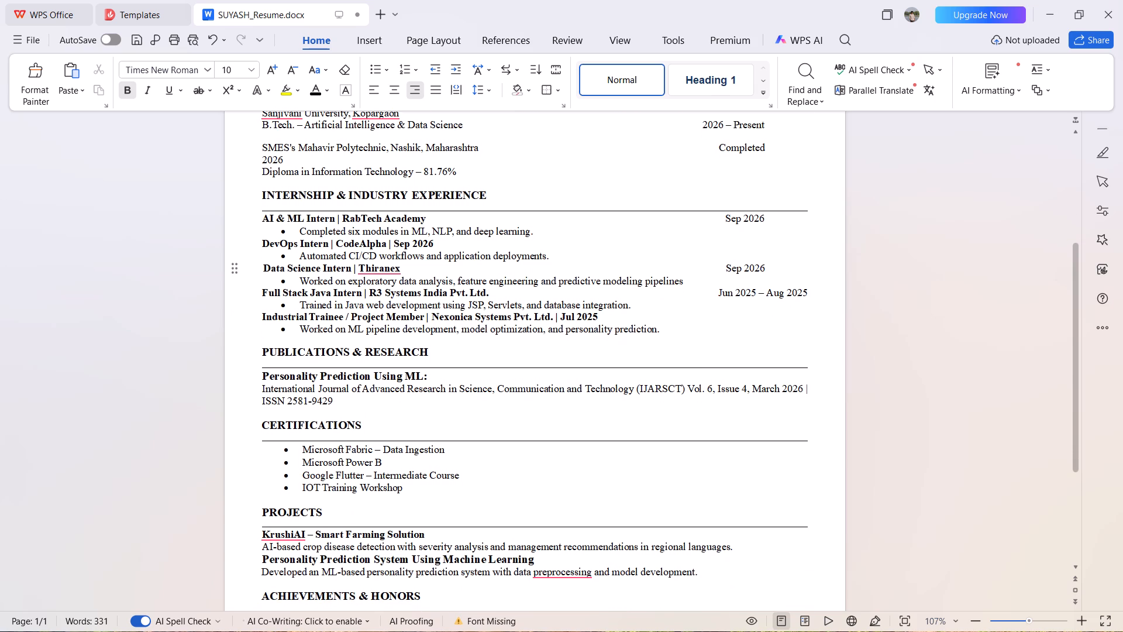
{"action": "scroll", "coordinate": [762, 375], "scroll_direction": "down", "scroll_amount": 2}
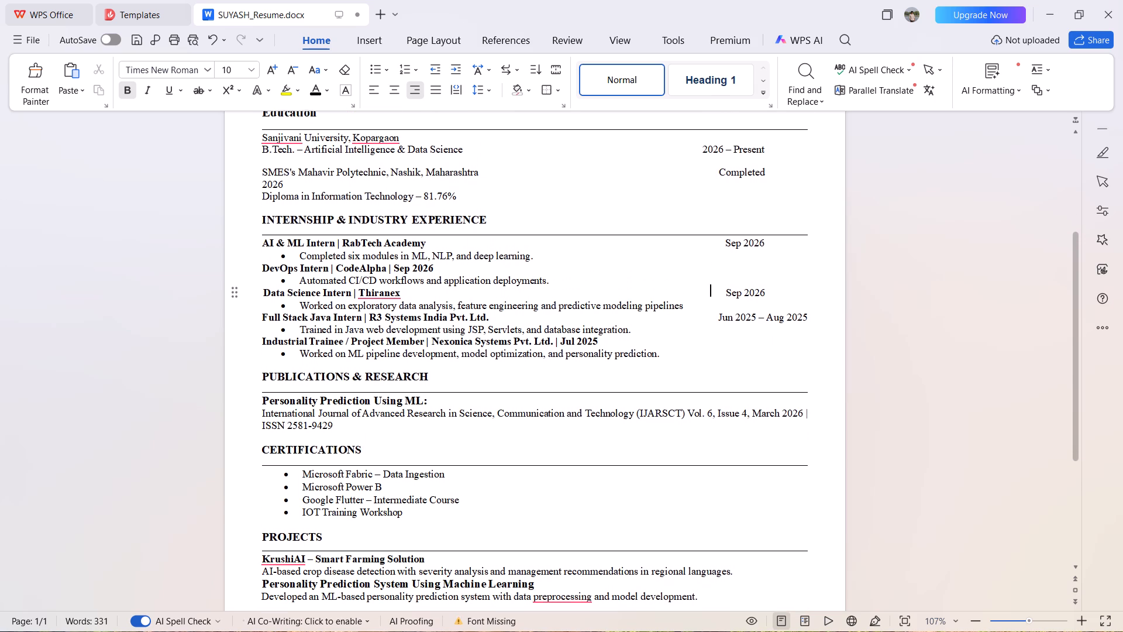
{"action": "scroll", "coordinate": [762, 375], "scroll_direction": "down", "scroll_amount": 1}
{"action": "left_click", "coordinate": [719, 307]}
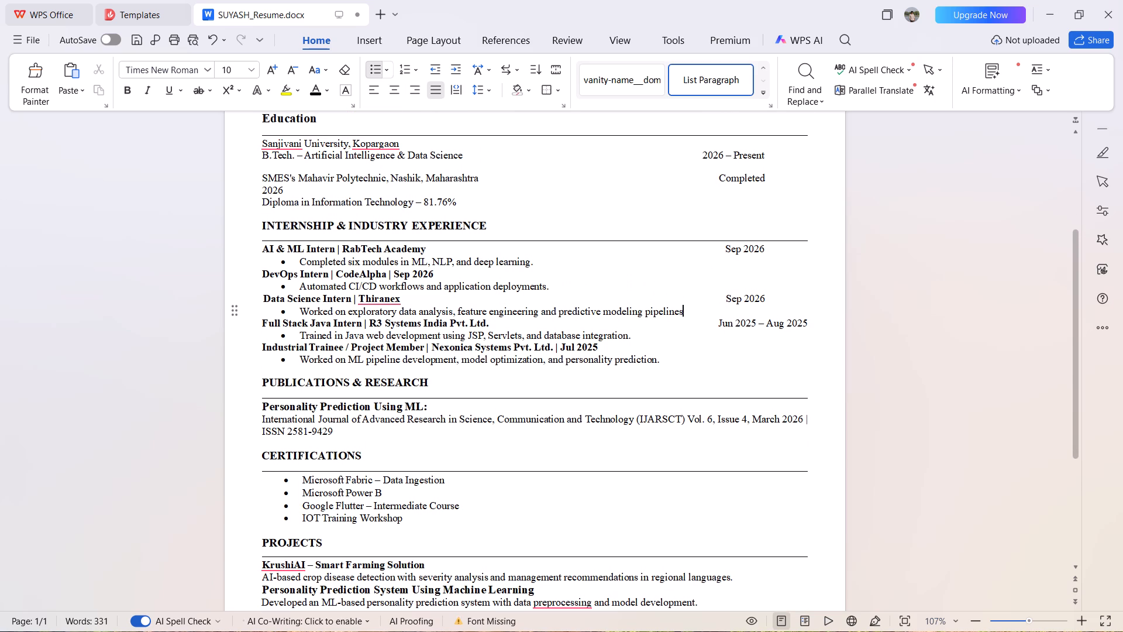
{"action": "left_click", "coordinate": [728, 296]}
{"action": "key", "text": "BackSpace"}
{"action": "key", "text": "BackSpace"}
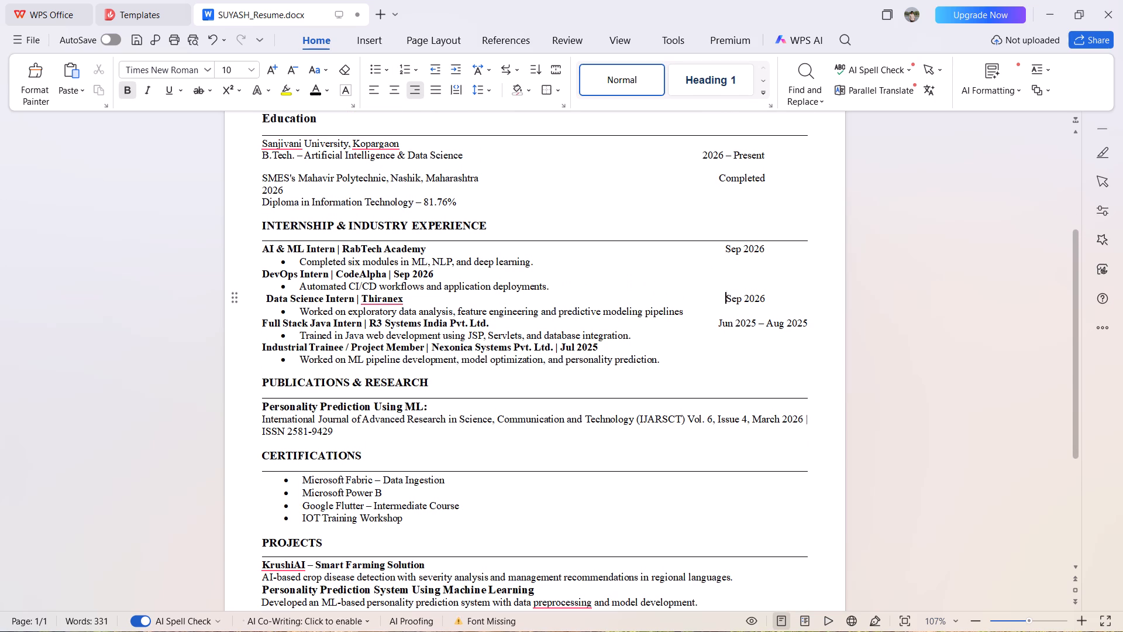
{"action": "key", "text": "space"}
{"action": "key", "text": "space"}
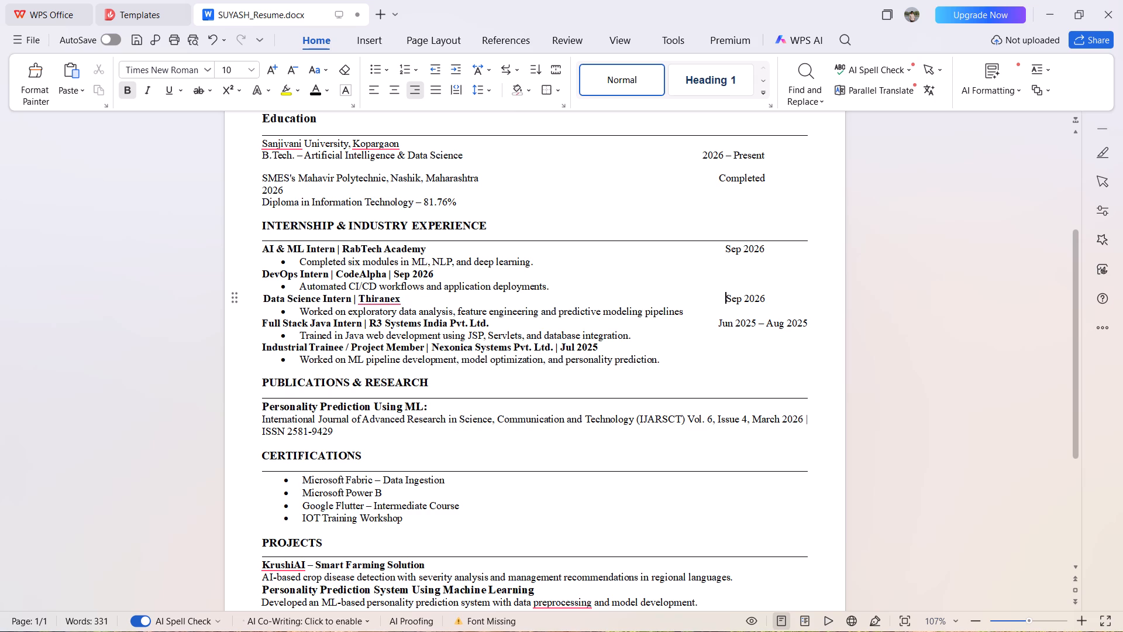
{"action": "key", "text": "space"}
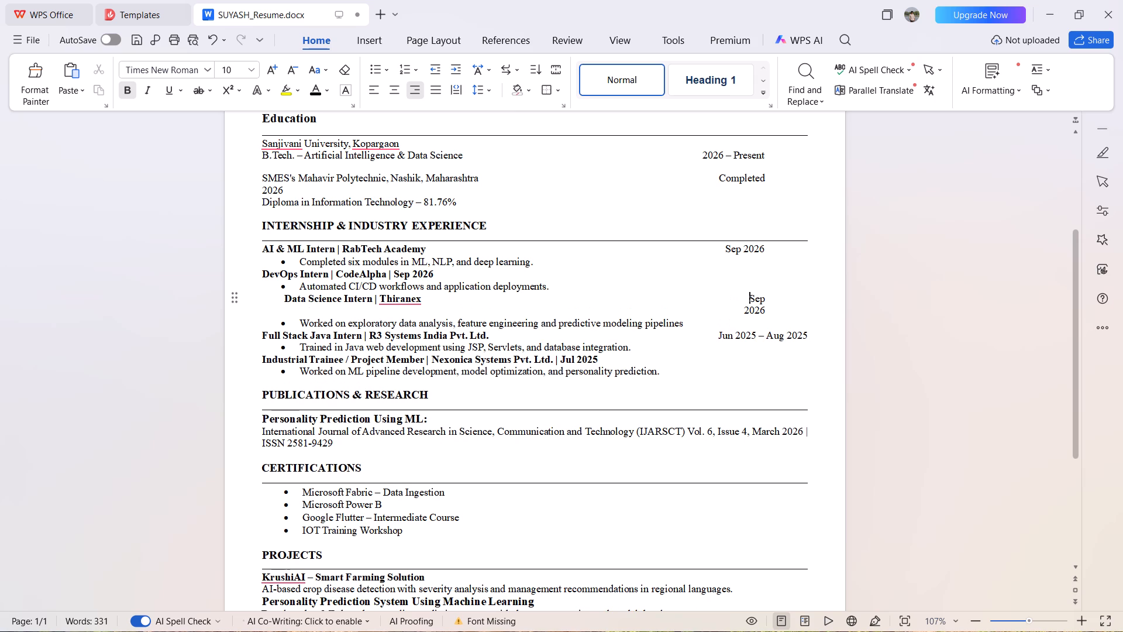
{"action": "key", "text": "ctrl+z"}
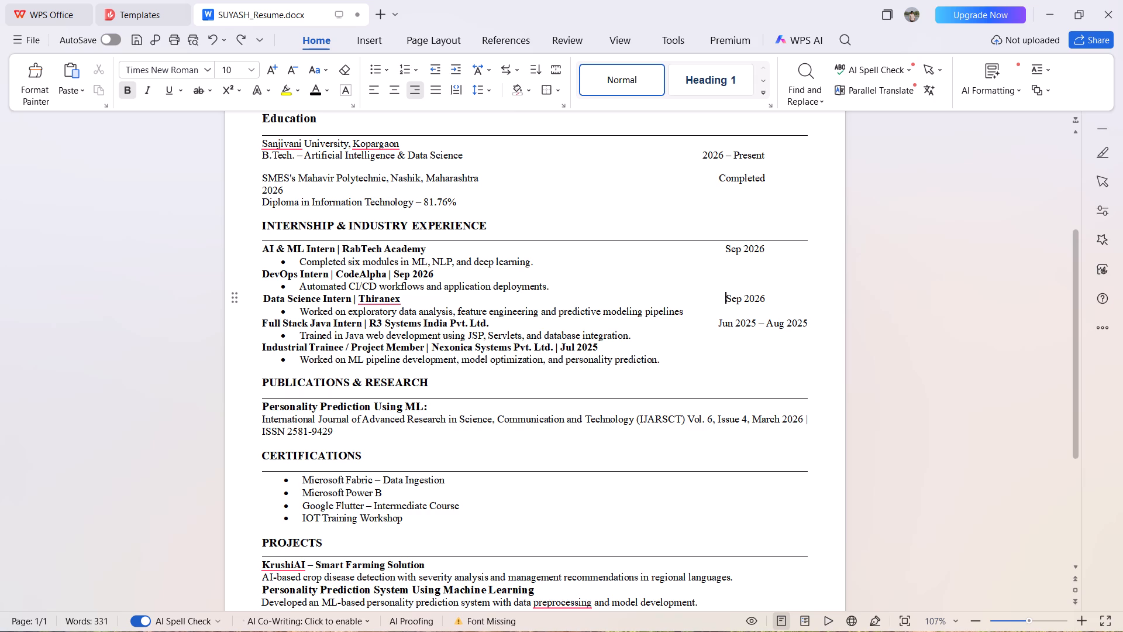
Retype the start year 2025 in the Full Stack Java Intern date without a space before the dash, giving Jun 2025– Aug 2025.
{"action": "left_click_drag", "start_coordinate": [756, 325], "coordinate": [736, 325]}
{"action": "key", "text": "BackSpace"}
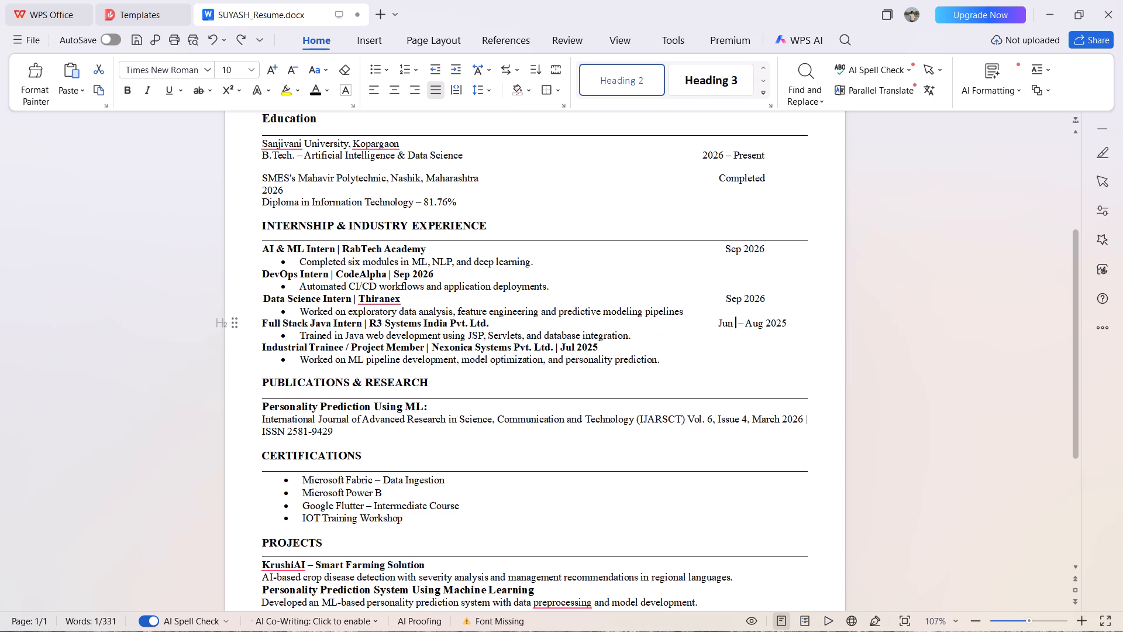
{"action": "key", "text": "BackSpace"}
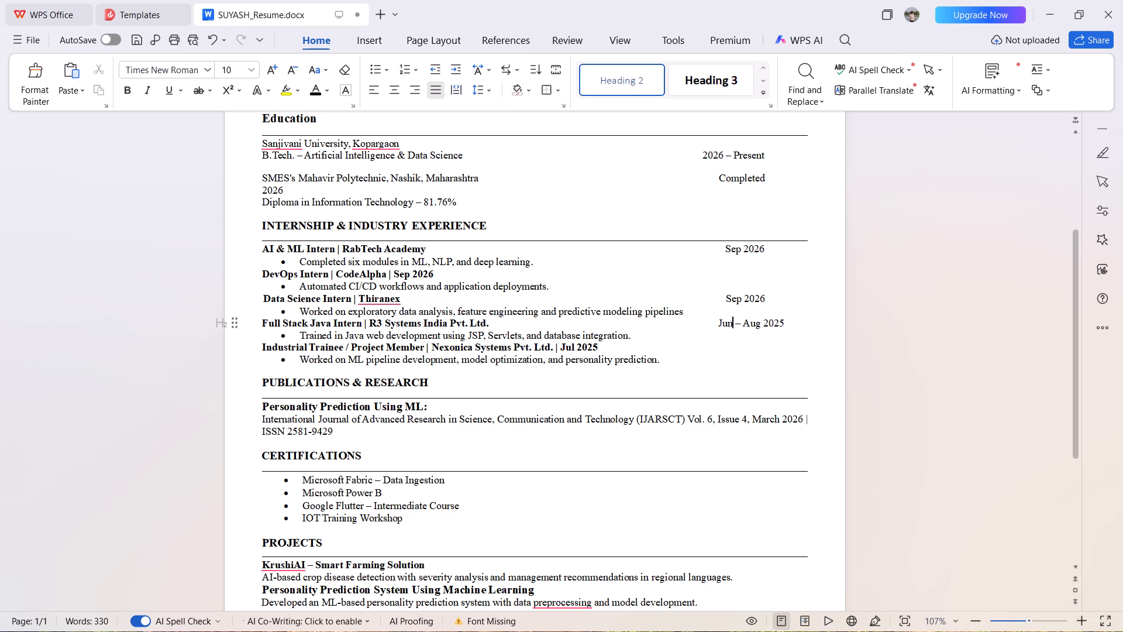
{"action": "left_click", "coordinate": [773, 354]}
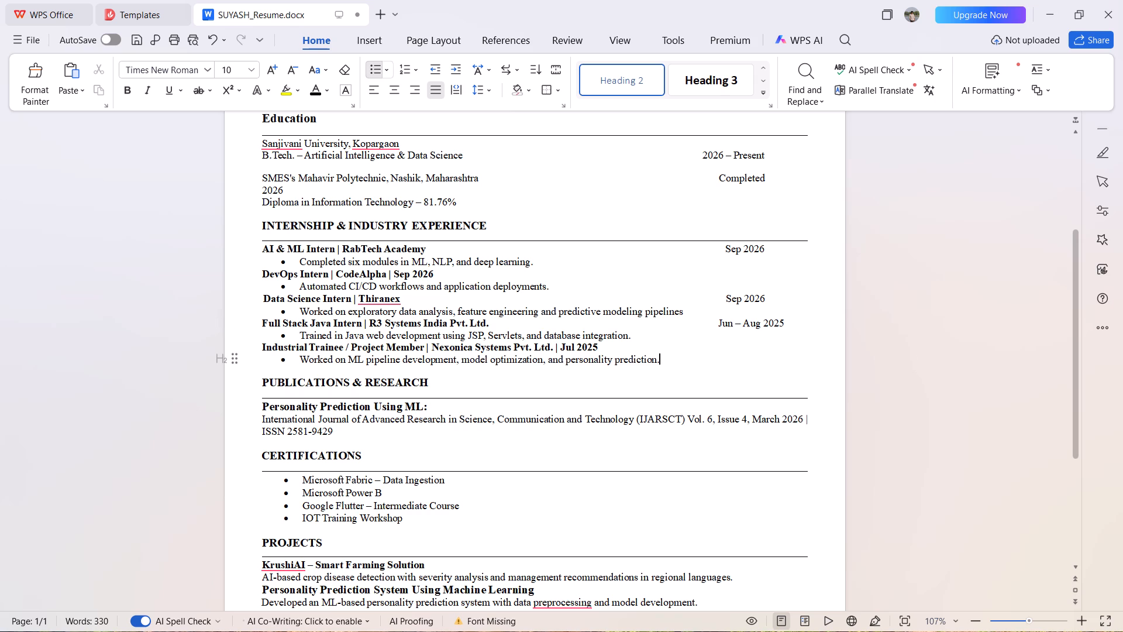
{"action": "left_click", "coordinate": [735, 324]}
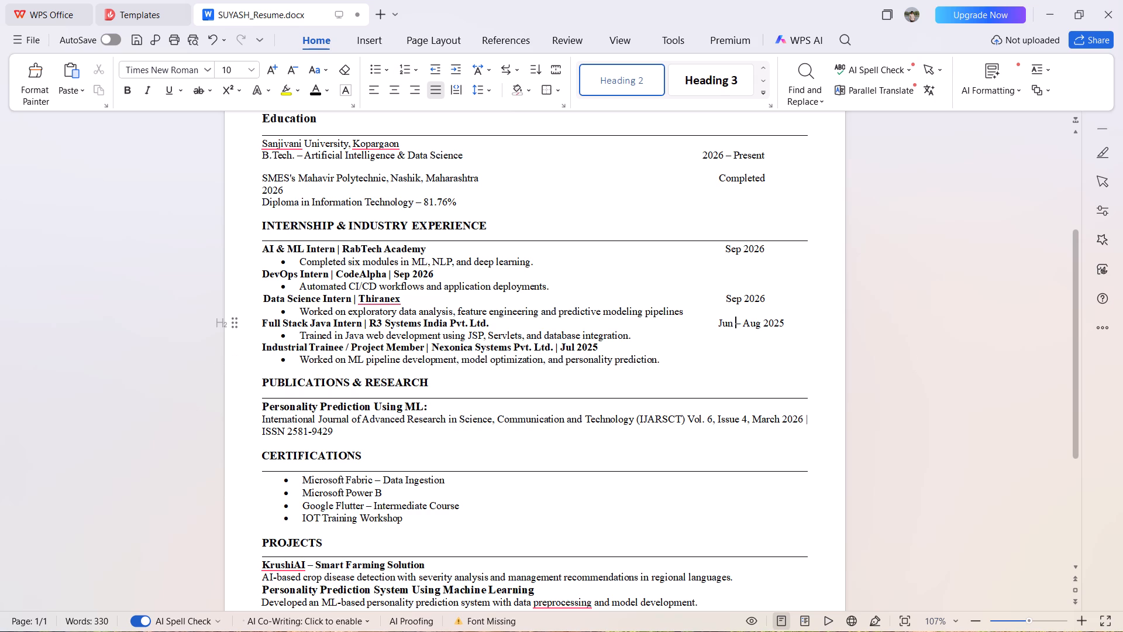
{"action": "type", "text": "2025"}
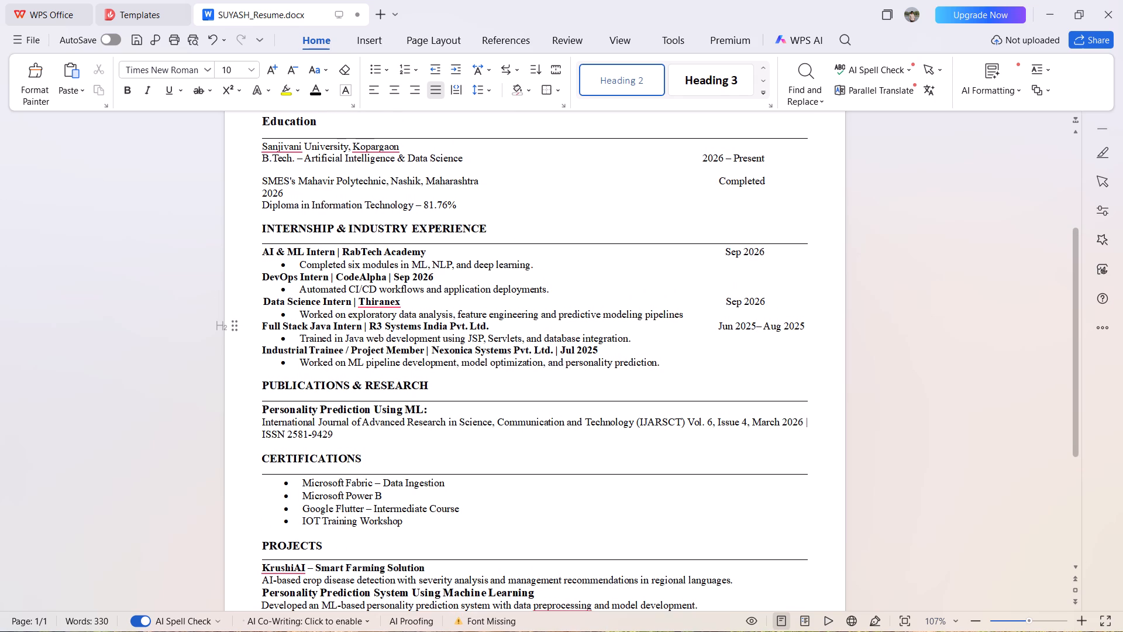
Insert one space before the date on the Full Stack Java Intern line to push it to the right margin.
{"action": "left_click", "coordinate": [711, 329]}
{"action": "key", "text": "space"}
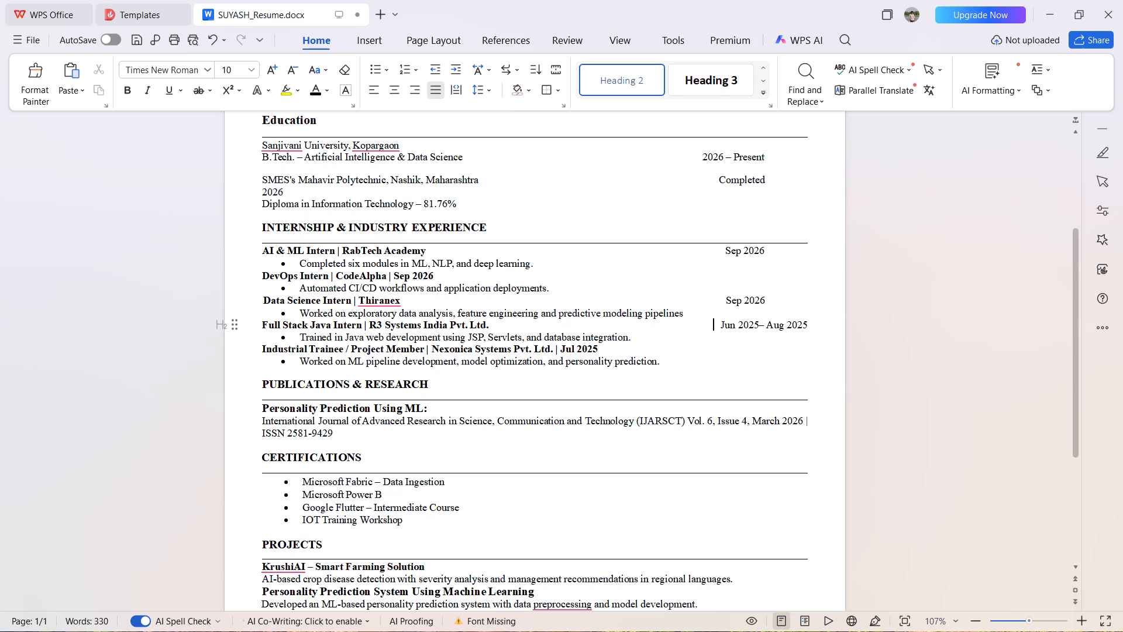
{"action": "key", "text": "space"}
{"action": "key", "text": "BackSpace"}
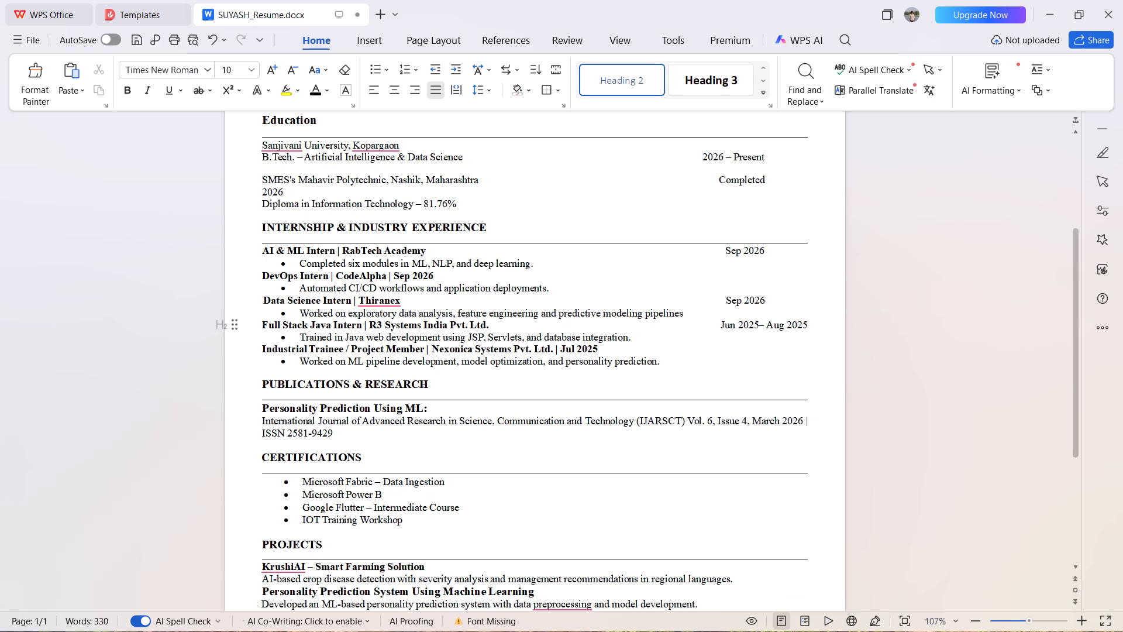
Delete two spaces before the Data Science Intern line's date and remove its leading indent so the title starts at the left margin.
{"action": "left_click", "coordinate": [721, 306]}
{"action": "left_click", "coordinate": [725, 299]}
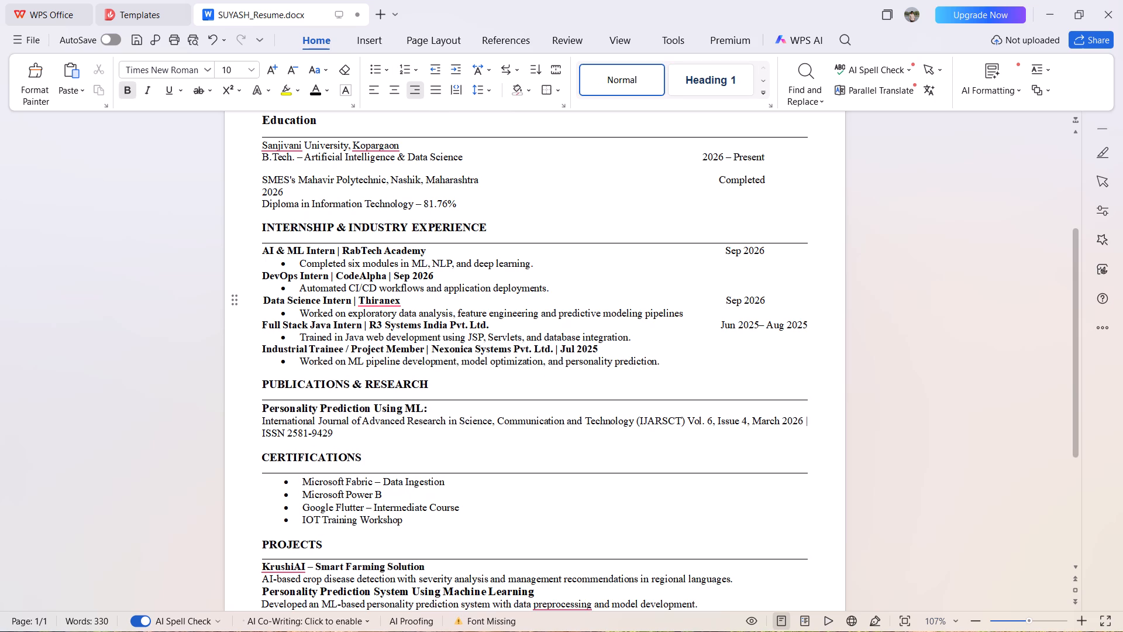
{"action": "key", "text": "BackSpace"}
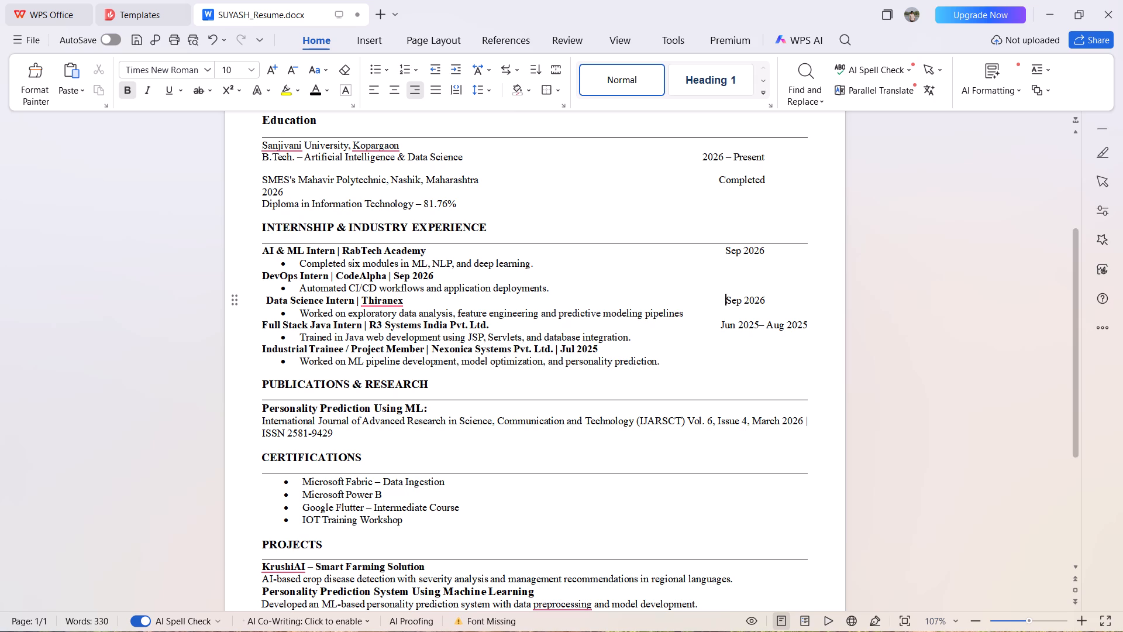
{"action": "key", "text": "BackSpace"}
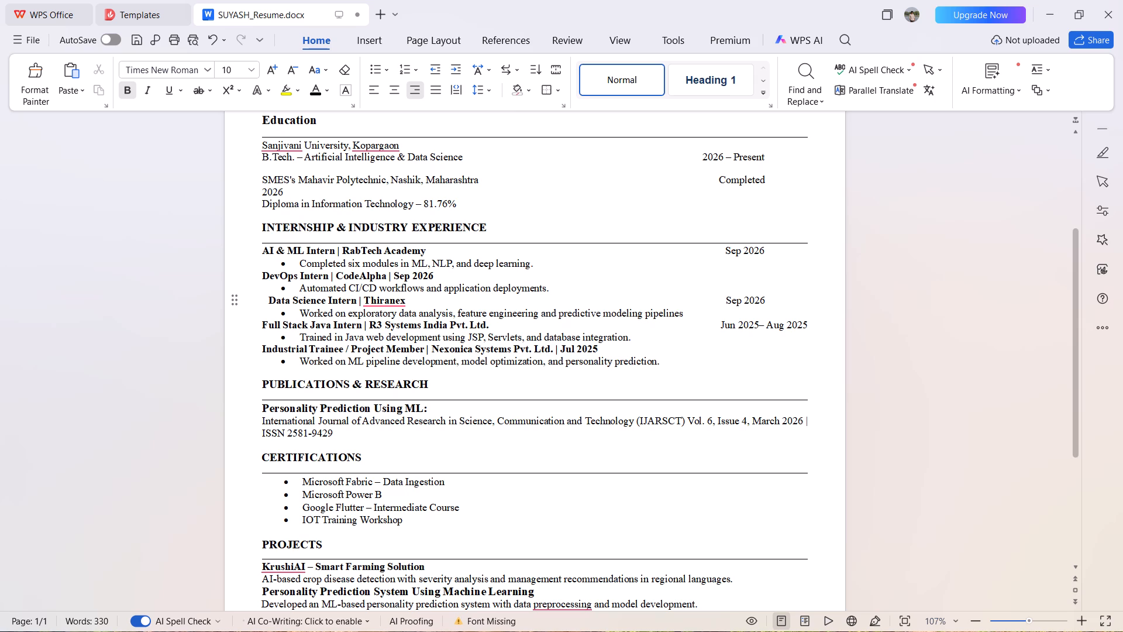
{"action": "left_click", "coordinate": [265, 298]}
{"action": "key", "text": "BackSpace"}
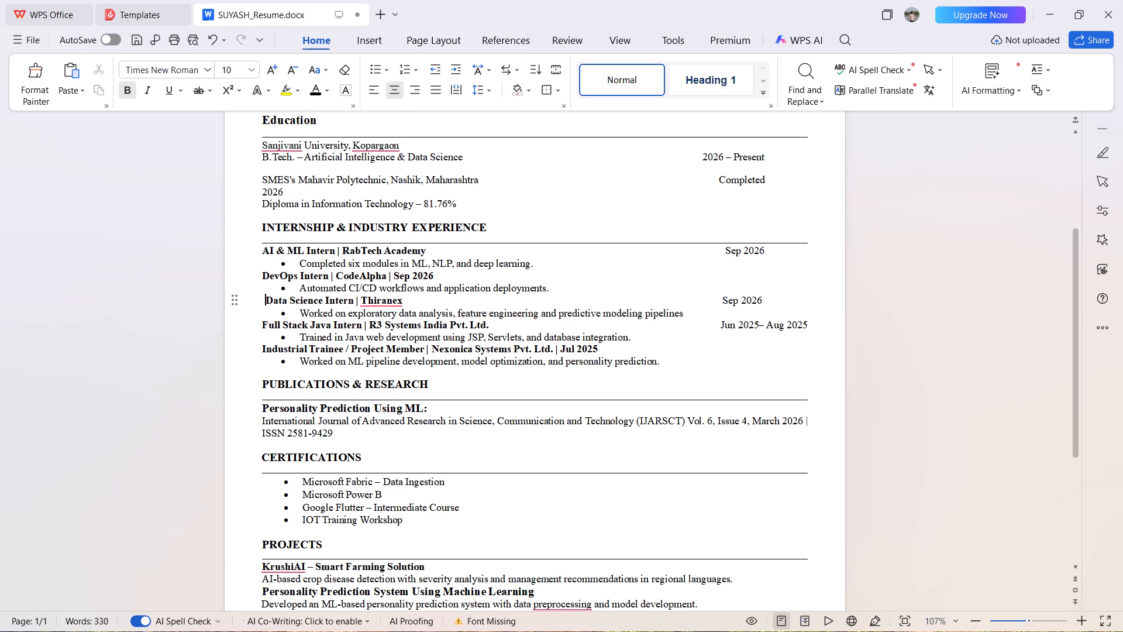
{"action": "key", "text": "BackSpace"}
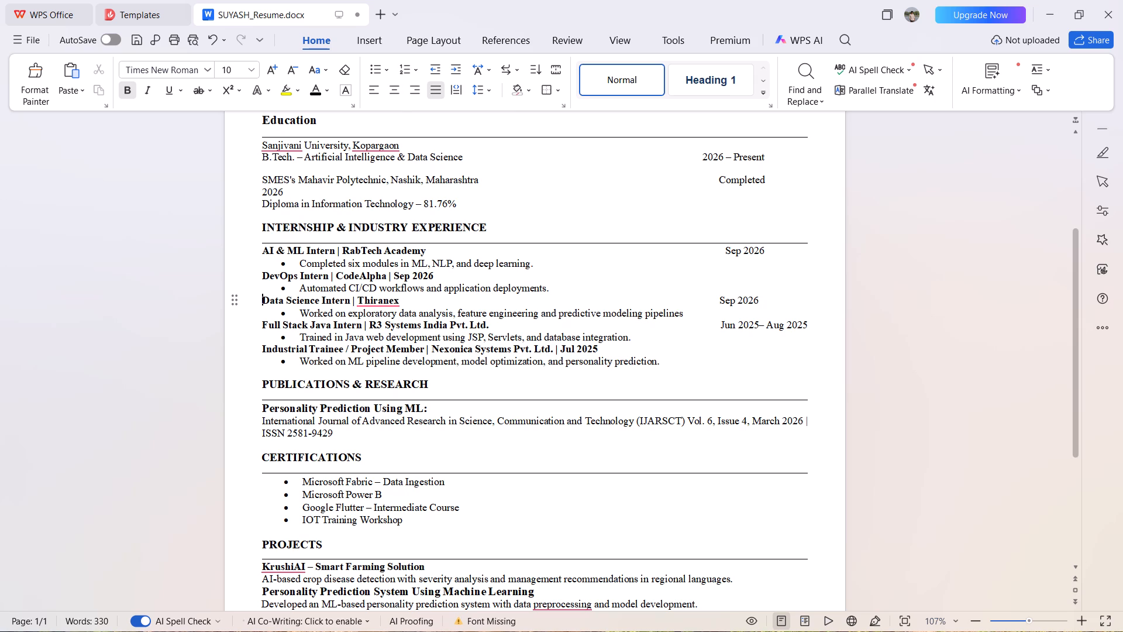
Delete two spaces before Sep 2026 on the AI & ML Intern line to align it with the Data Science Intern date.
{"action": "left_click", "coordinate": [726, 247]}
{"action": "key", "text": "BackSpace"}
{"action": "key", "text": "BackSpace"}
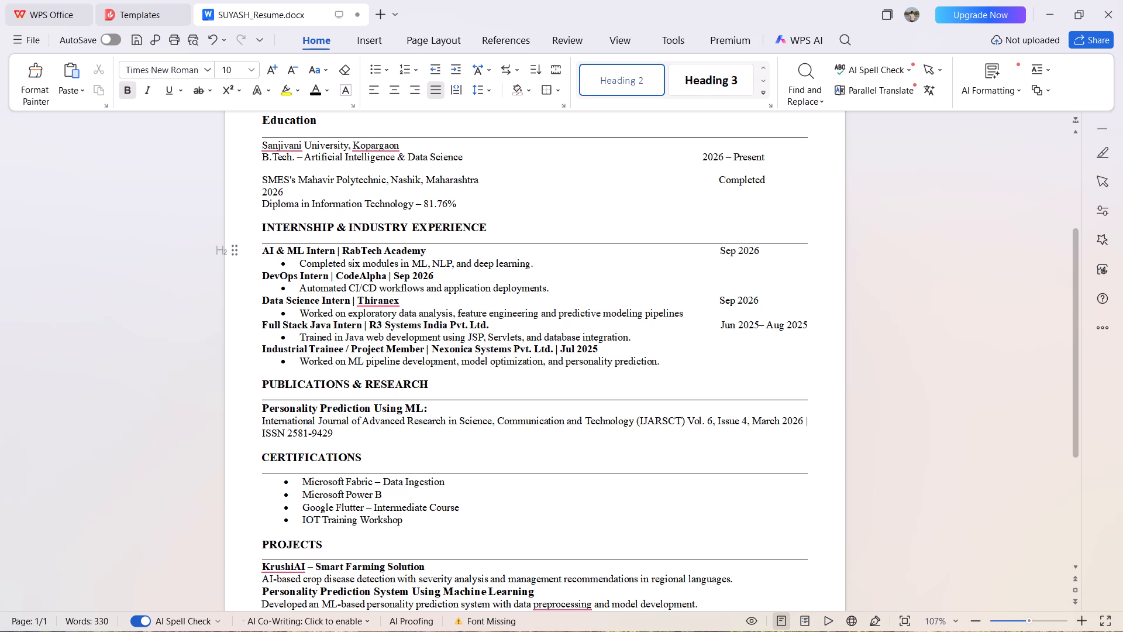
Delete one space before the date on the Full Stack Java Intern line to align its start with the dates above.
{"action": "left_click", "coordinate": [722, 330]}
{"action": "key", "text": "BackSpace"}
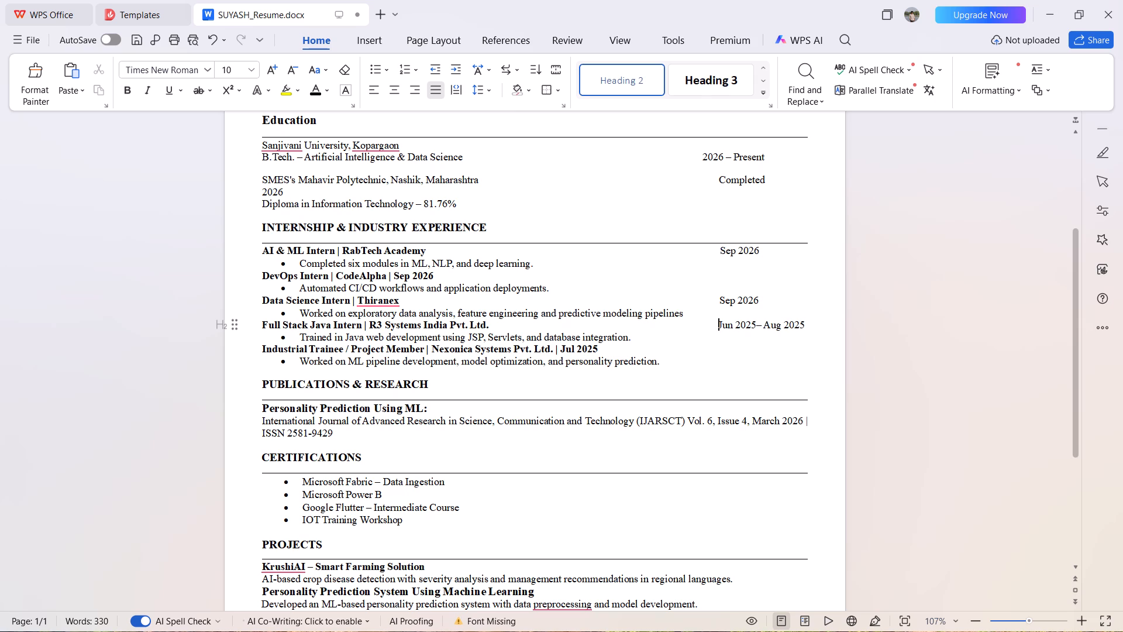
{"action": "left_click", "coordinate": [724, 338]}
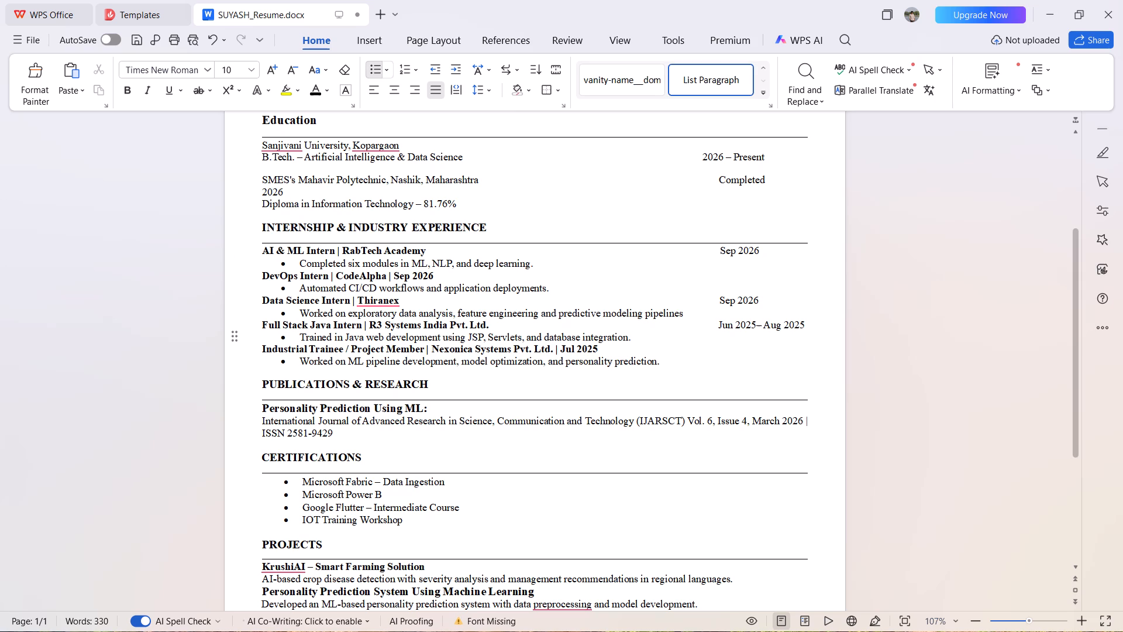
Replace the vertical bar before Jul 2025 on the Industrial Trainee line with 25 spaces to move the date into the date column.
{"action": "scroll", "coordinate": [724, 338], "scroll_direction": "down", "scroll_amount": 1}
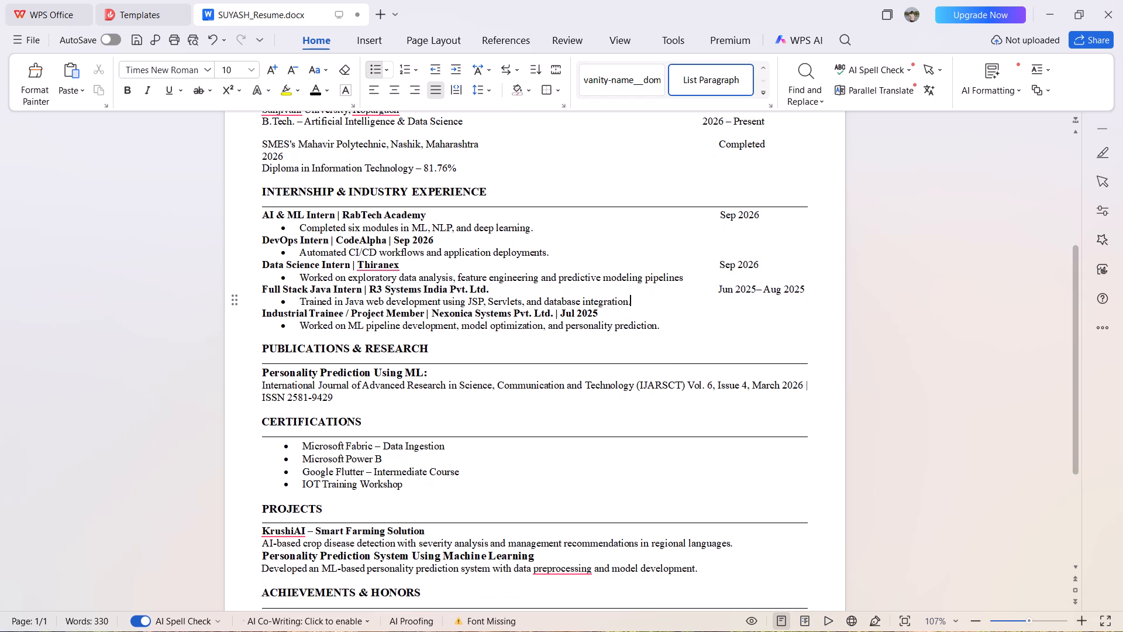
{"action": "scroll", "coordinate": [724, 338], "scroll_direction": "down", "scroll_amount": 1}
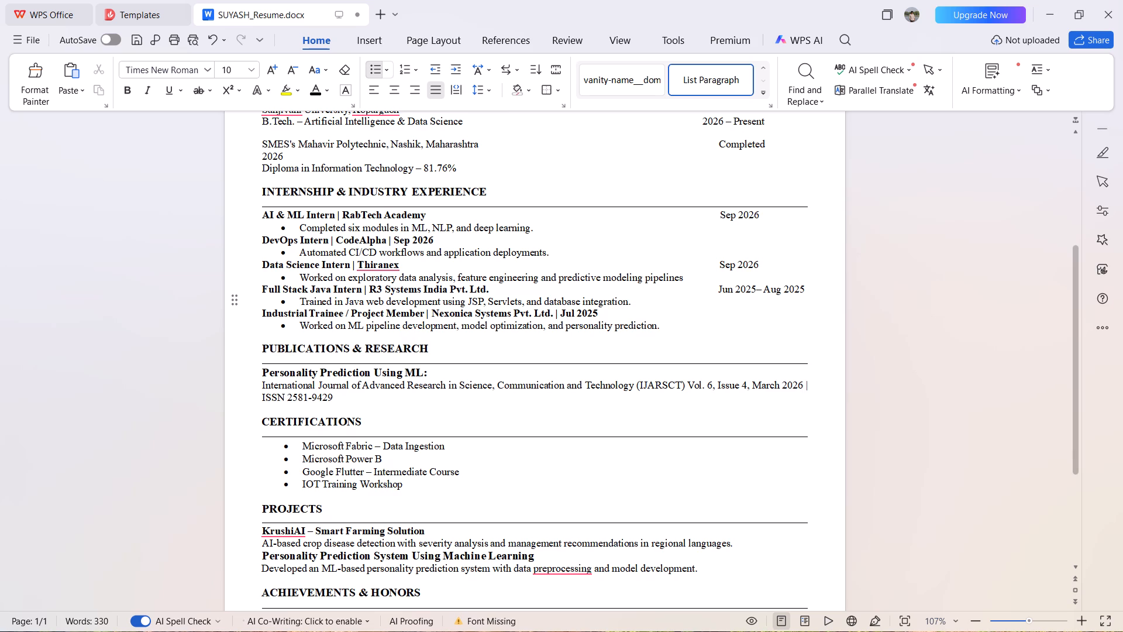
{"action": "left_click", "coordinate": [558, 312]}
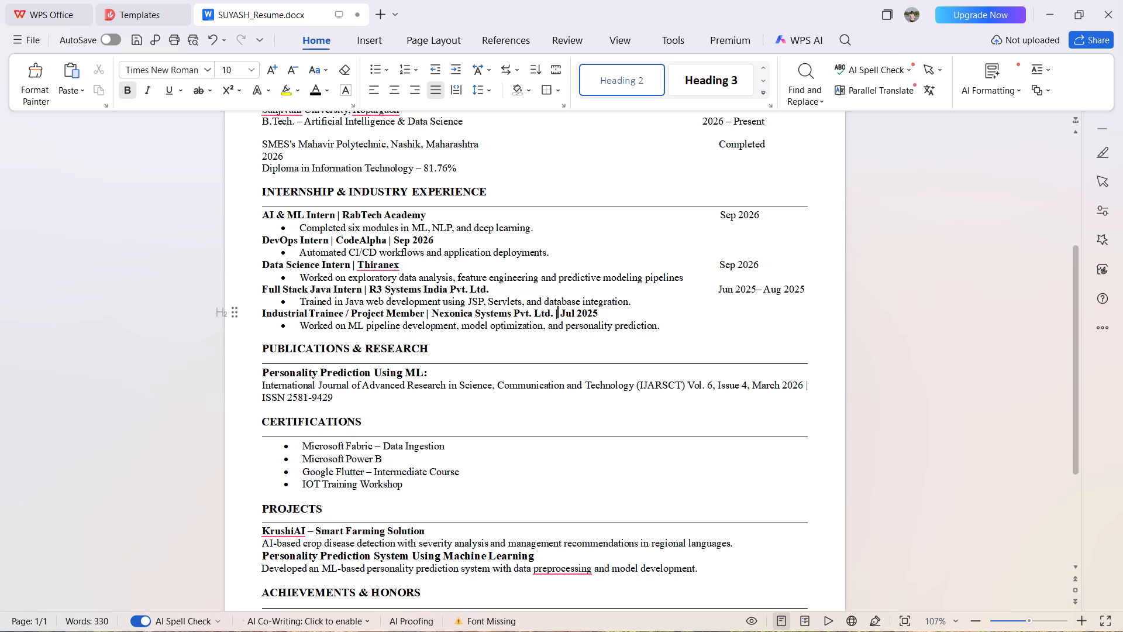
{"action": "key", "text": "BackSpace"}
{"action": "key", "text": "space"}
{"action": "key", "text": "space"}
{"action": "key", "text": "space"}
{"action": "key", "text": "space"}
{"action": "key", "text": "space"}
{"action": "key", "text": "space"}
{"action": "key", "text": "space"}
{"action": "key", "text": "space"}
{"action": "key", "text": "space"}
{"action": "key", "text": "space"}
{"action": "key", "text": "space"}
{"action": "key", "text": "space"}
{"action": "key", "text": "space"}
{"action": "key", "text": "space"}
{"action": "key", "text": "space"}
{"action": "key", "text": "space"}
{"action": "key", "text": "space"}
{"action": "key", "text": "space"}
{"action": "key", "text": "space"}
{"action": "key", "text": "space"}
{"action": "key", "text": "space"}
{"action": "key", "text": "space"}
{"action": "key", "text": "space"}
{"action": "key", "text": "space"}
{"action": "key", "text": "space"}
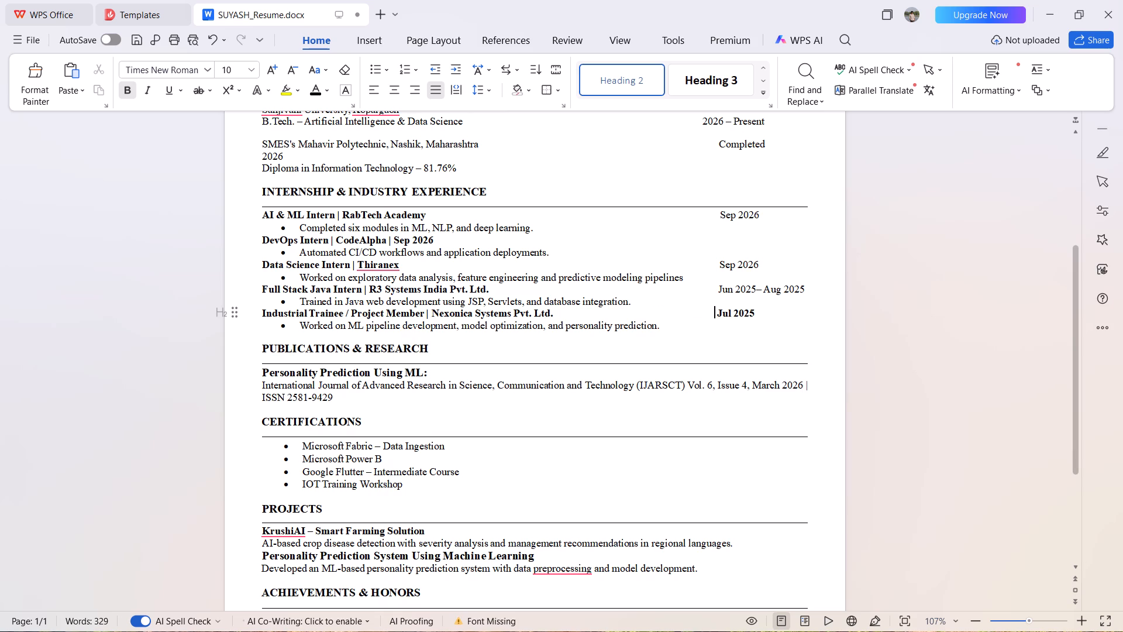
Remove the bold formatting from the Jul 2025 date on the Industrial Trainee line.
{"action": "left_click_drag", "start_coordinate": [760, 311], "coordinate": [716, 315]}
{"action": "left_click", "coordinate": [604, 274]}
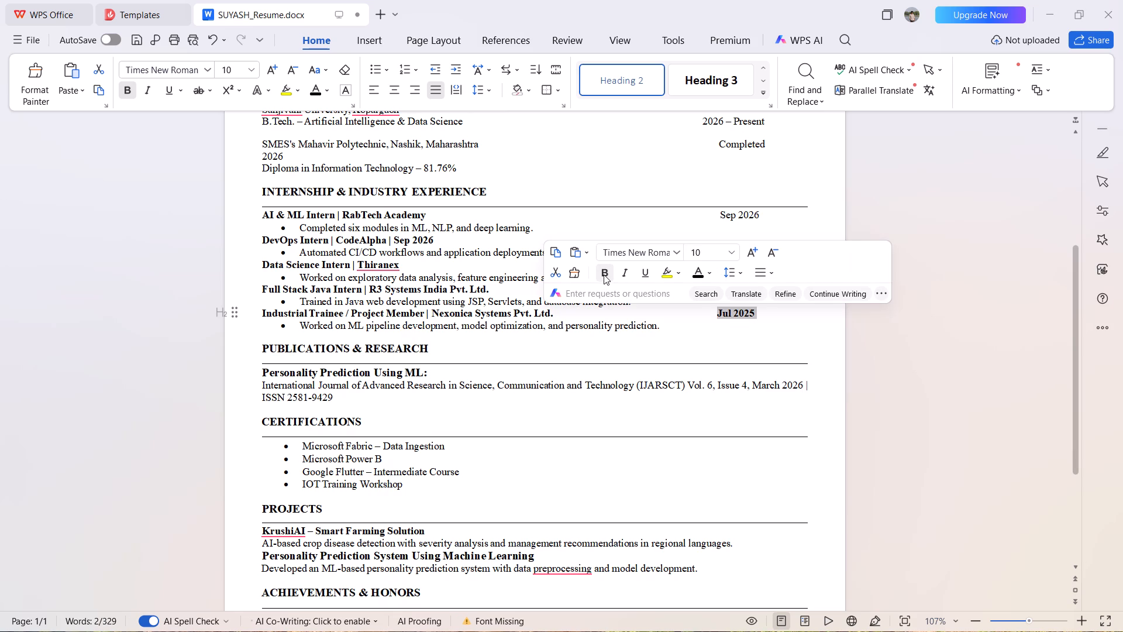
{"action": "left_click", "coordinate": [695, 326]}
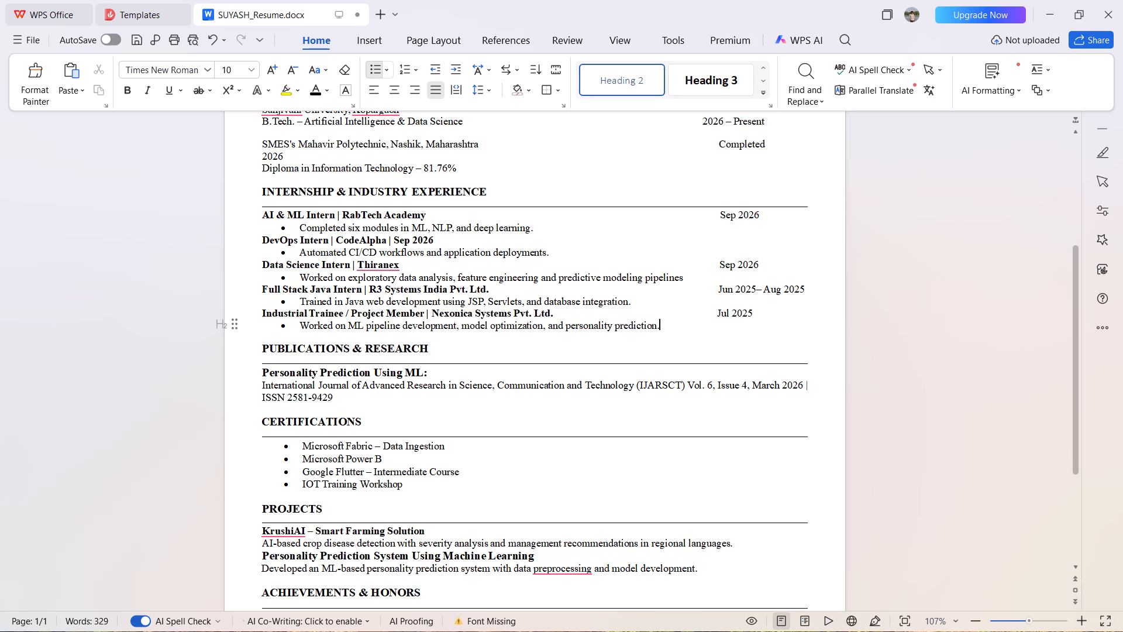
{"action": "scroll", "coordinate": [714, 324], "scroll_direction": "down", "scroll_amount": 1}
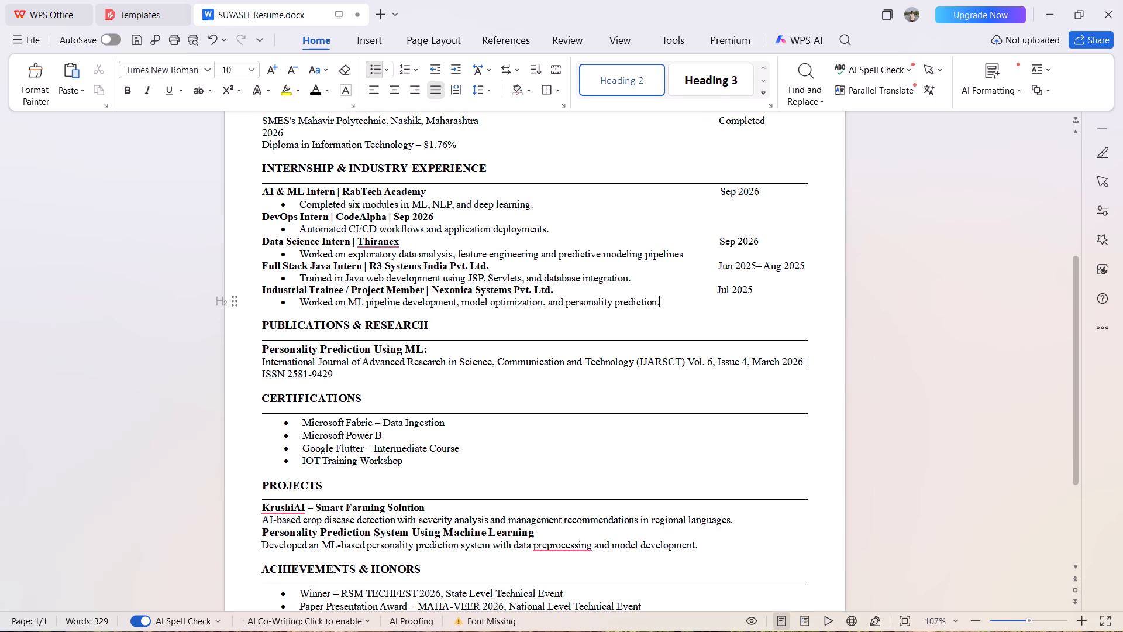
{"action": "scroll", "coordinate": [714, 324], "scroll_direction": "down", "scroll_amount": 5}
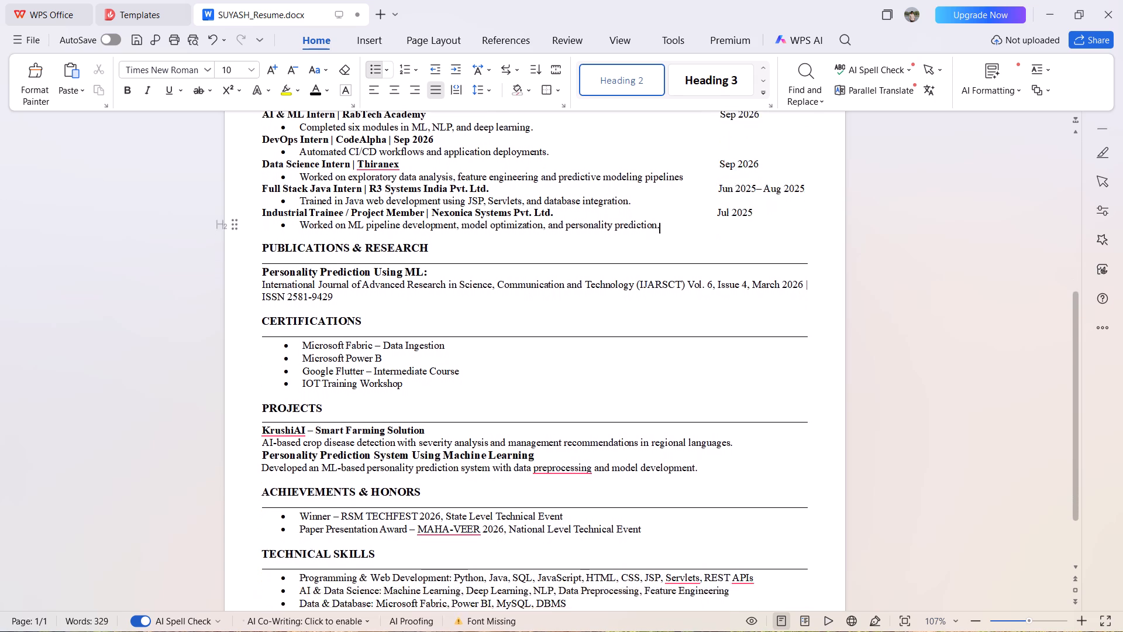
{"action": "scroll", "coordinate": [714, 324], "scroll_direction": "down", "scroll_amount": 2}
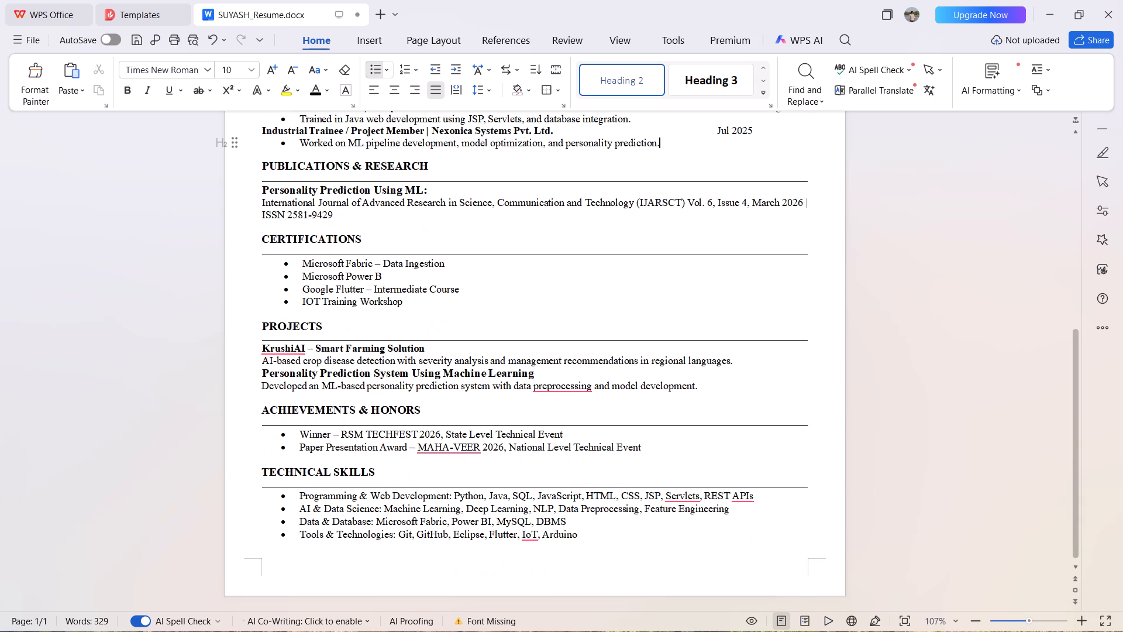
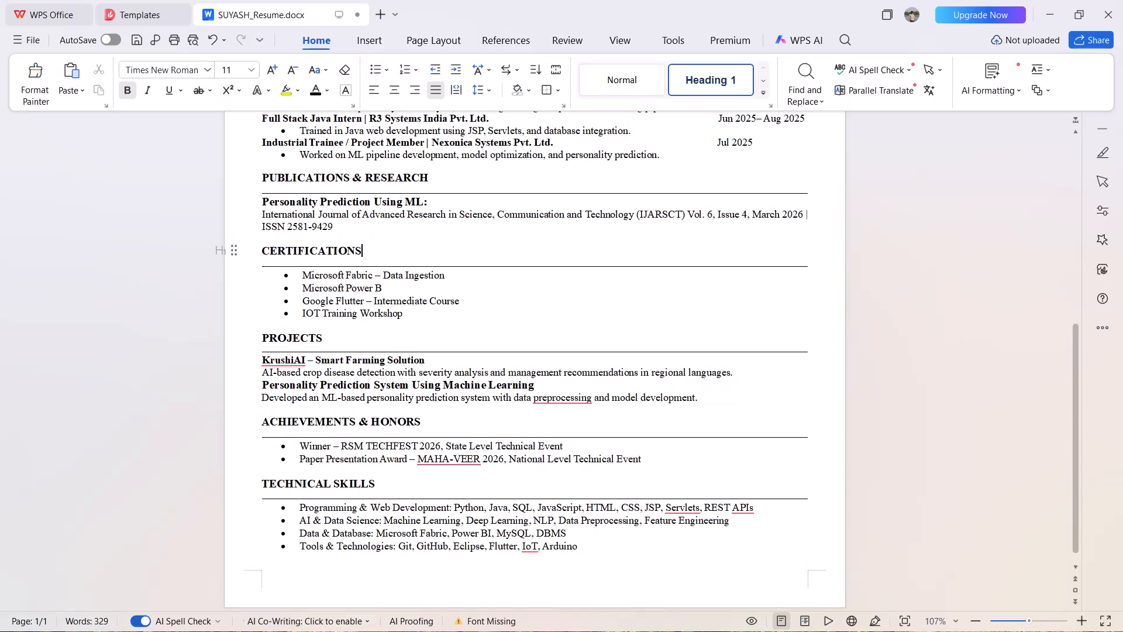
Save the edited resume document under its existing name.
{"action": "scroll", "coordinate": [571, 267], "scroll_direction": "up", "scroll_amount": 2}
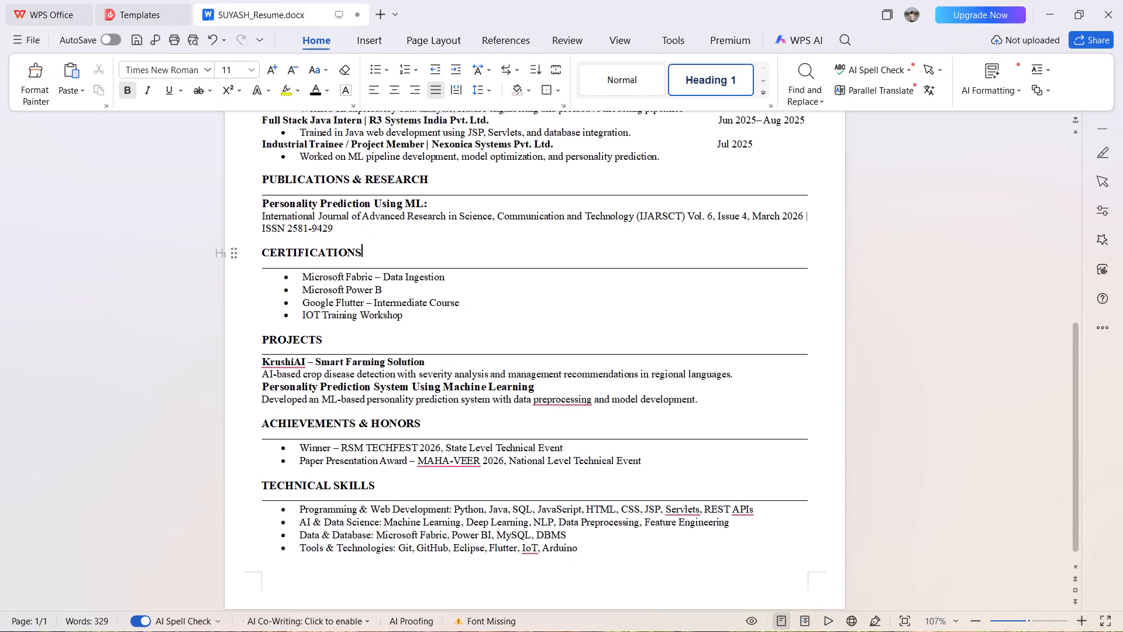
{"action": "scroll", "coordinate": [571, 267], "scroll_direction": "up", "scroll_amount": 1}
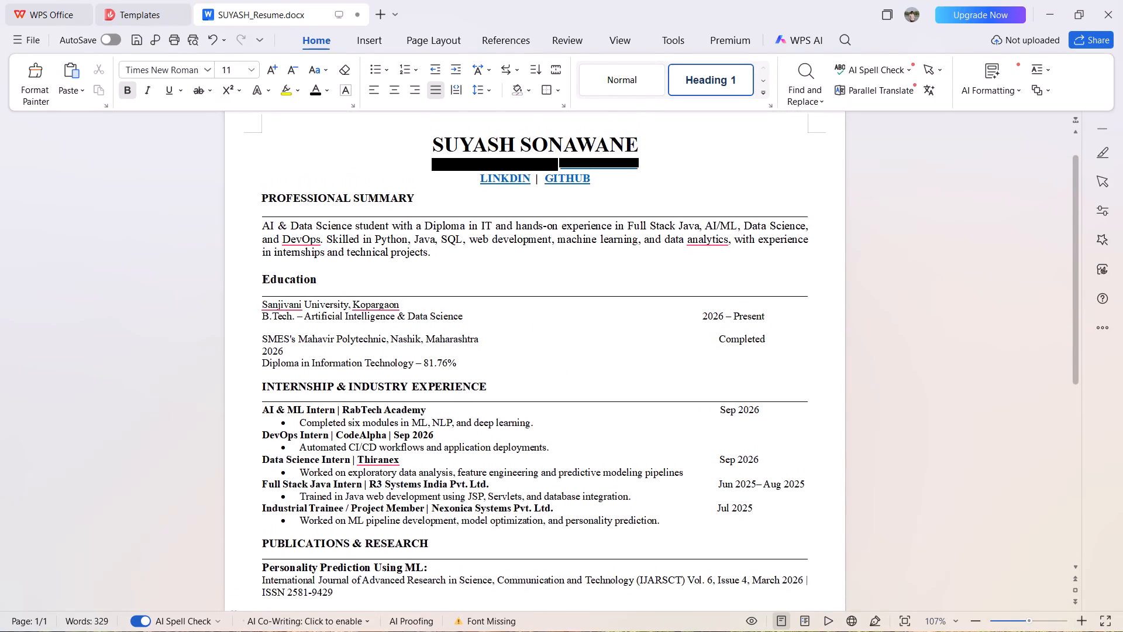
{"action": "key", "text": "ctrl+s"}
{"action": "key", "text": "ctrl+s"}
{"action": "key", "text": "ctrl+s"}
{"action": "key", "text": "ctrl+s"}
{"action": "key", "text": "ctrl+s"}
{"action": "key", "text": "ctrl+s"}
{"action": "key", "text": "ctrl+s"}
Close the WPS Office window containing the saved resume.
{"action": "left_click", "coordinate": [1108, 15]}
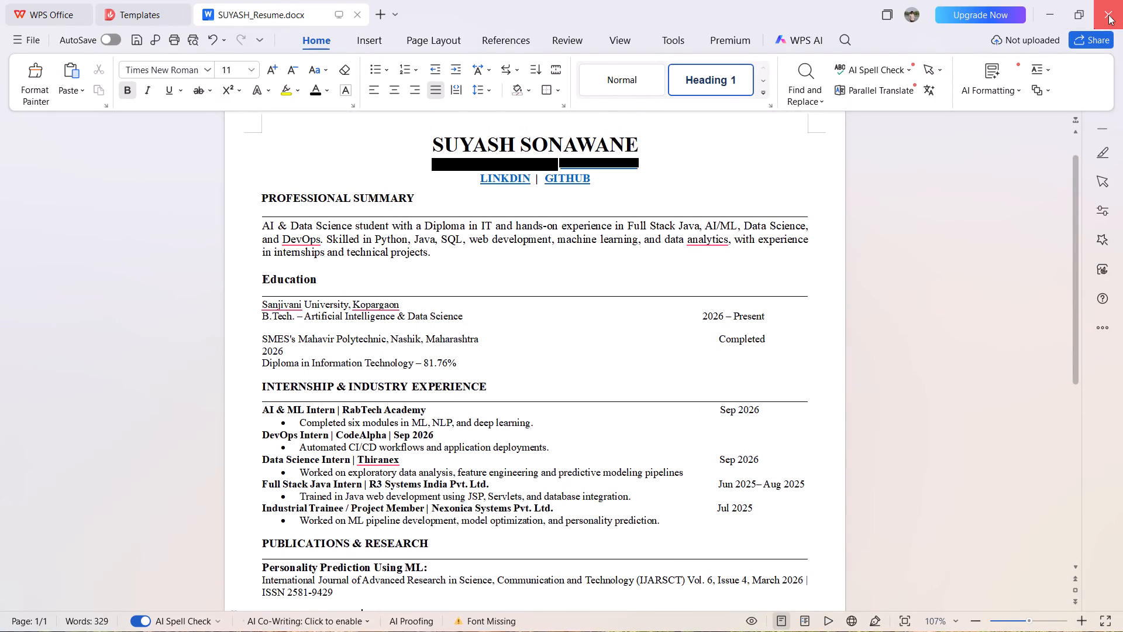
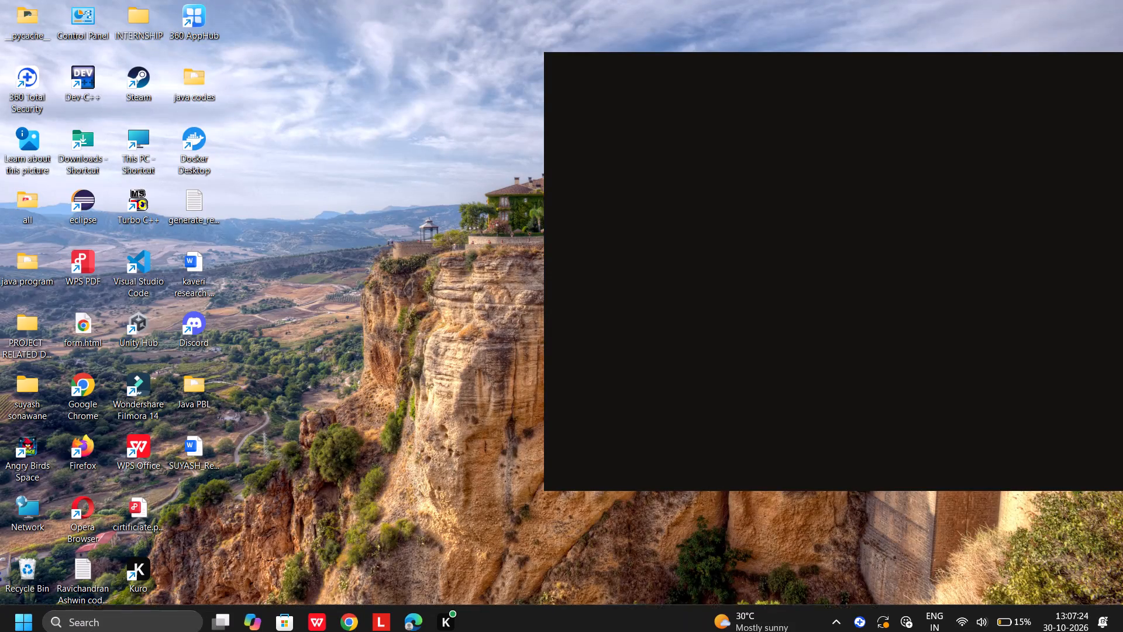
Launch Google Chrome and open a browser window with the Work profile.
{"action": "left_click", "coordinate": [340, 613]}
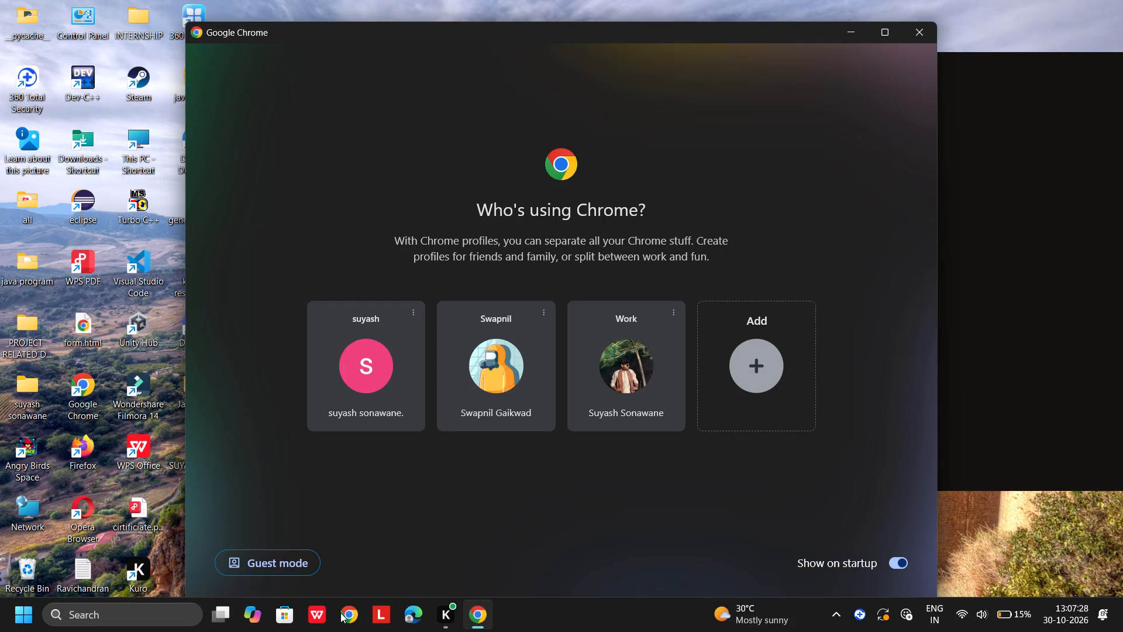
{"action": "left_click", "coordinate": [635, 359]}
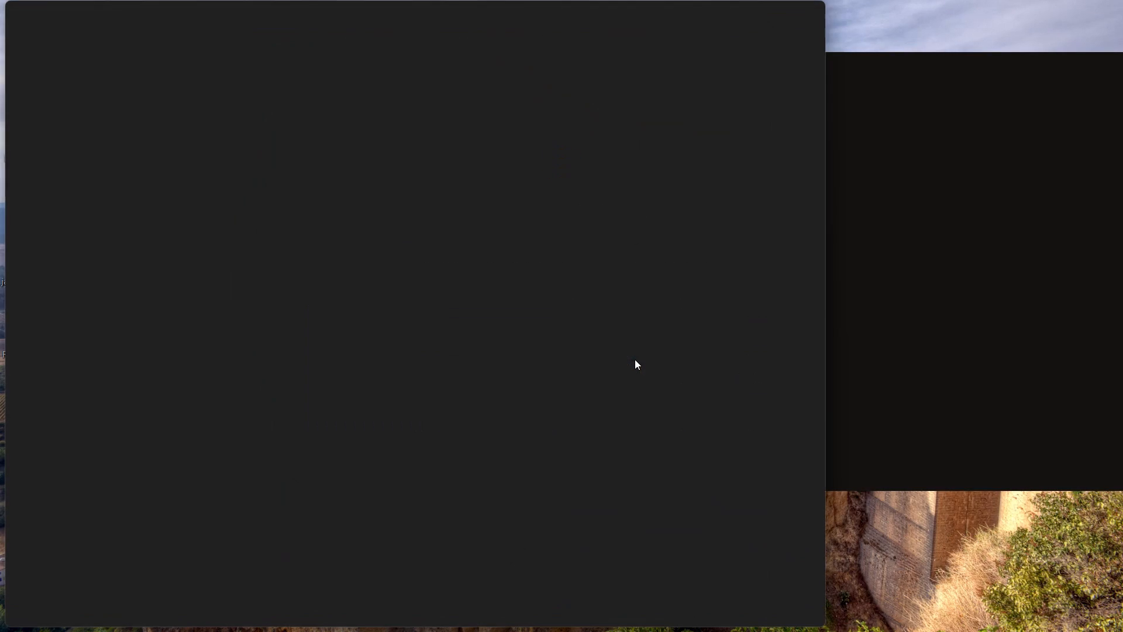
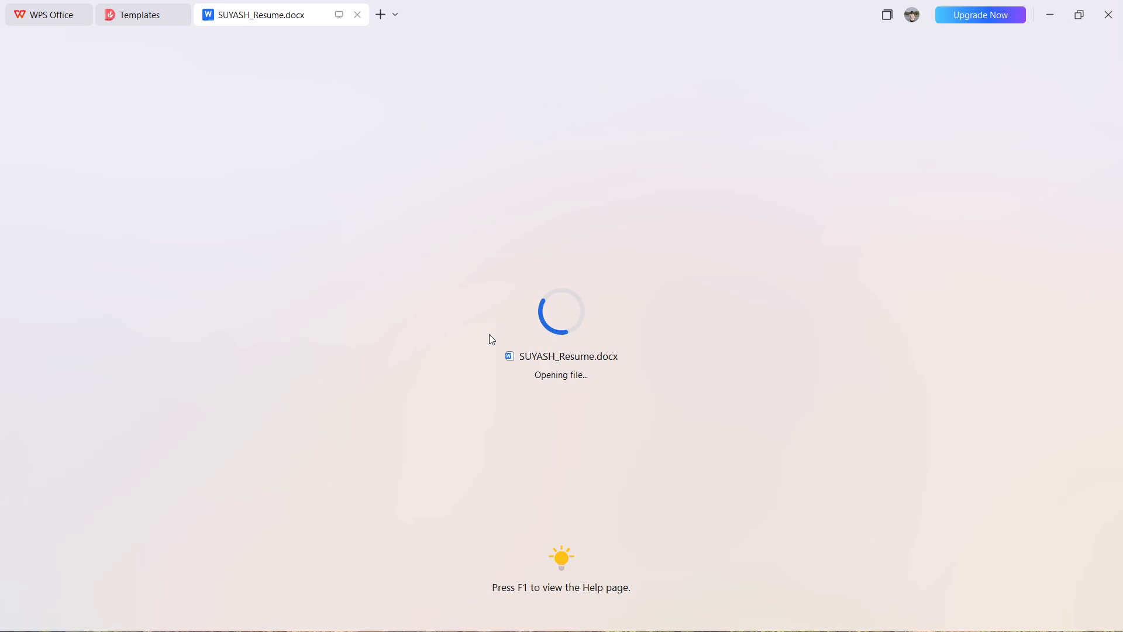
Review the reopened resume from its heading down to the internship and publications sections to check the saved layout.
{"action": "scroll", "coordinate": [489, 334], "scroll_direction": "down", "scroll_amount": 1}
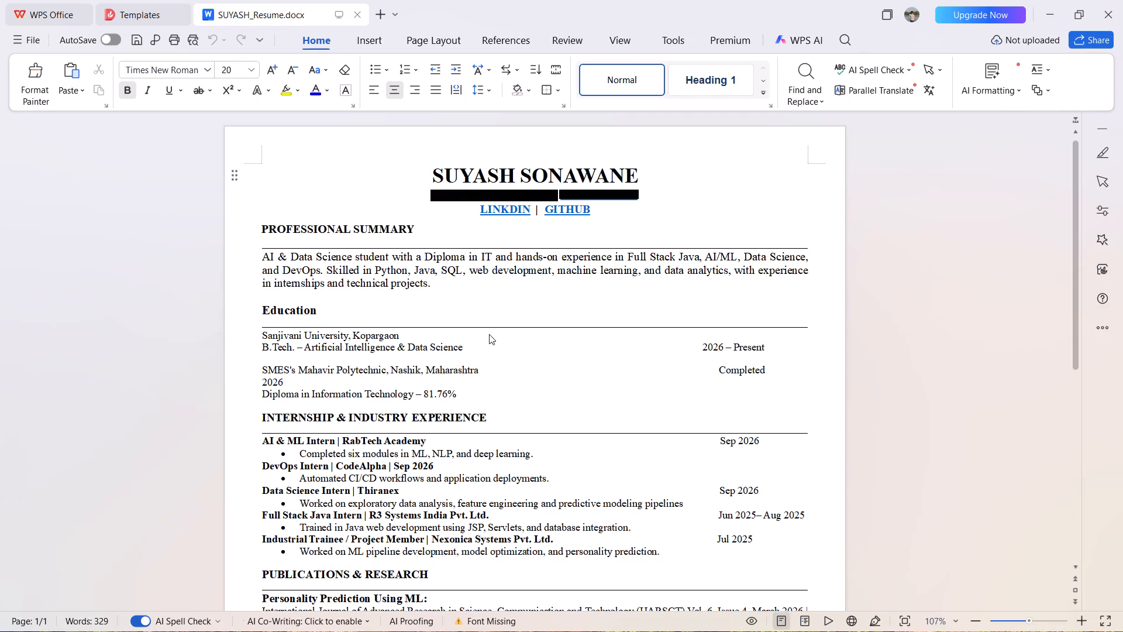
{"action": "scroll", "coordinate": [489, 334], "scroll_direction": "down", "scroll_amount": 2}
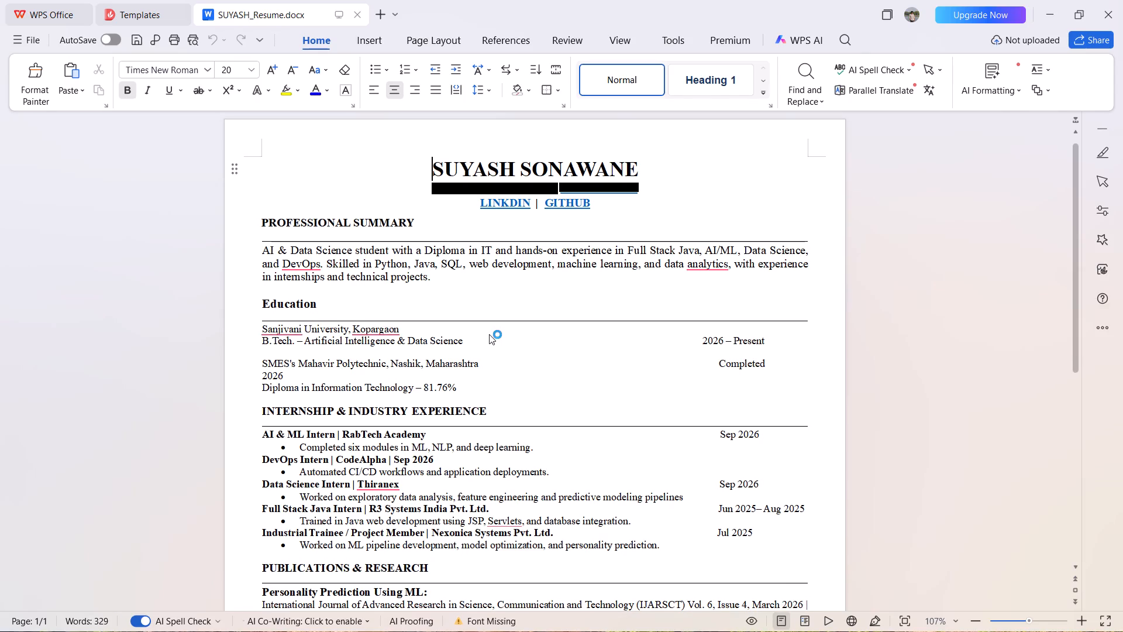
{"action": "scroll", "coordinate": [489, 334], "scroll_direction": "down", "scroll_amount": 3}
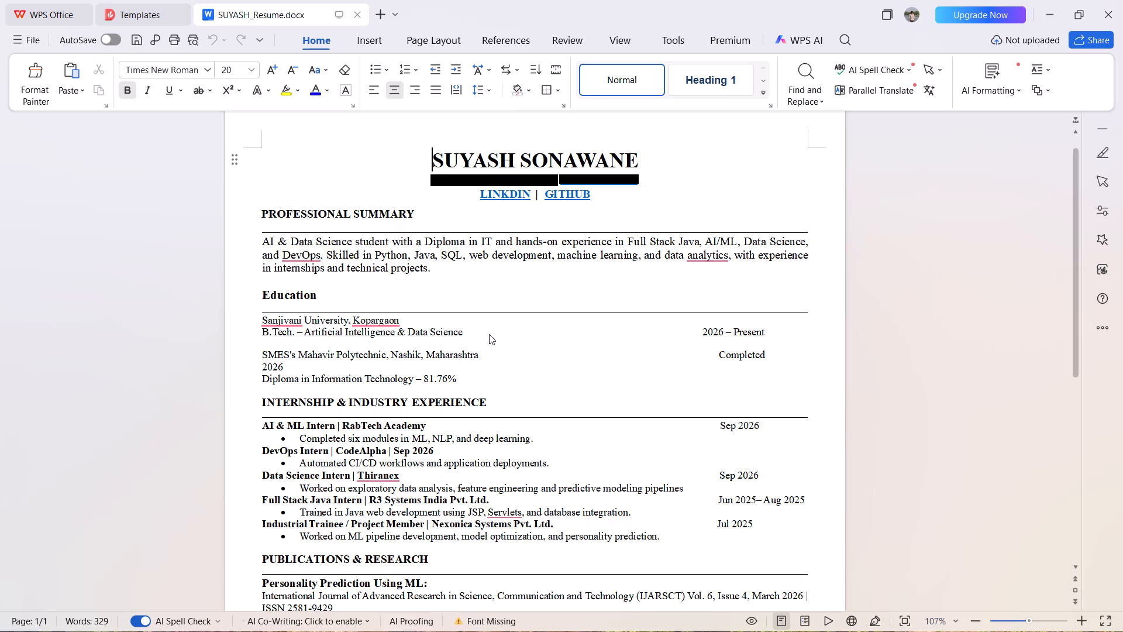
Review the formatting, fonts and date alignment across all sections of the reopened resume.
{"action": "scroll", "coordinate": [489, 334], "scroll_direction": "down", "scroll_amount": 2}
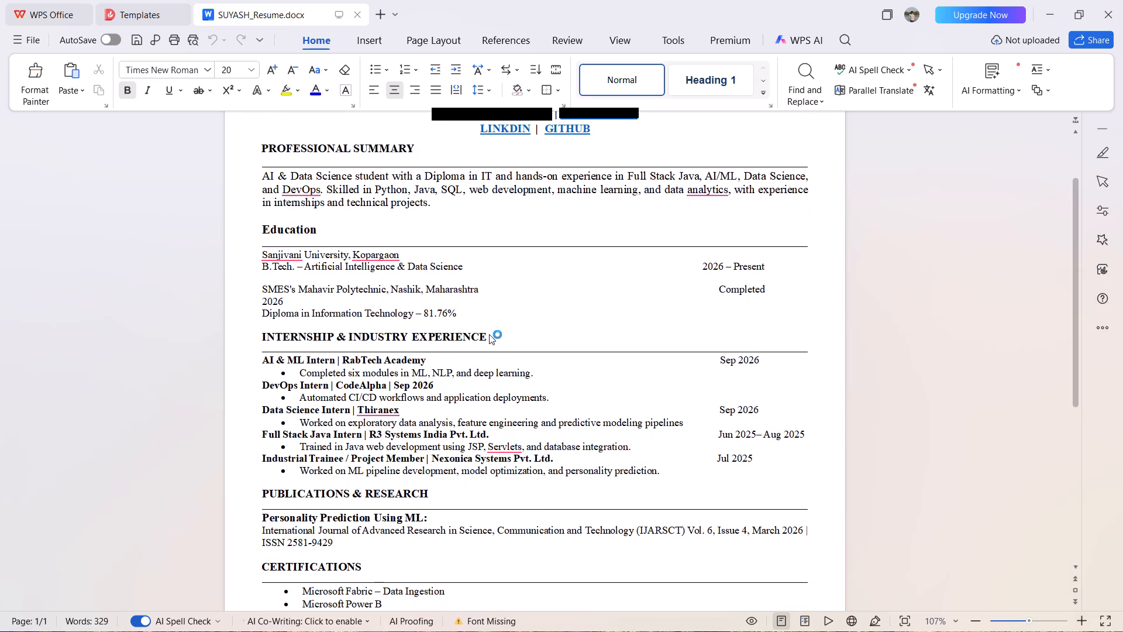
{"action": "scroll", "coordinate": [489, 334], "scroll_direction": "down", "scroll_amount": 1}
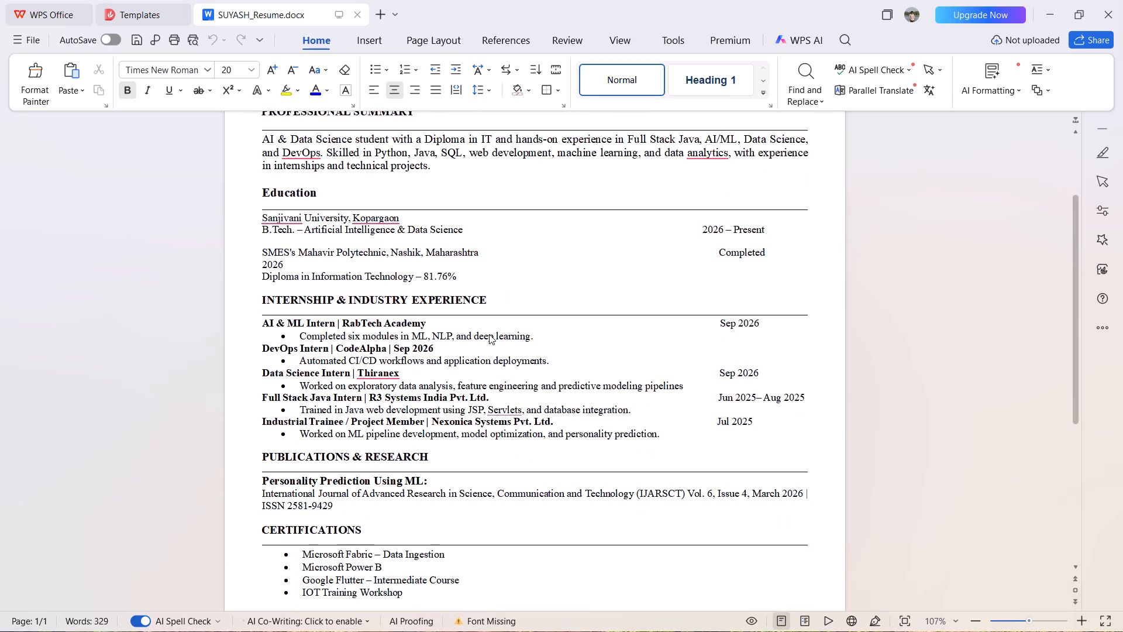
{"action": "scroll", "coordinate": [489, 334], "scroll_direction": "down", "scroll_amount": 2}
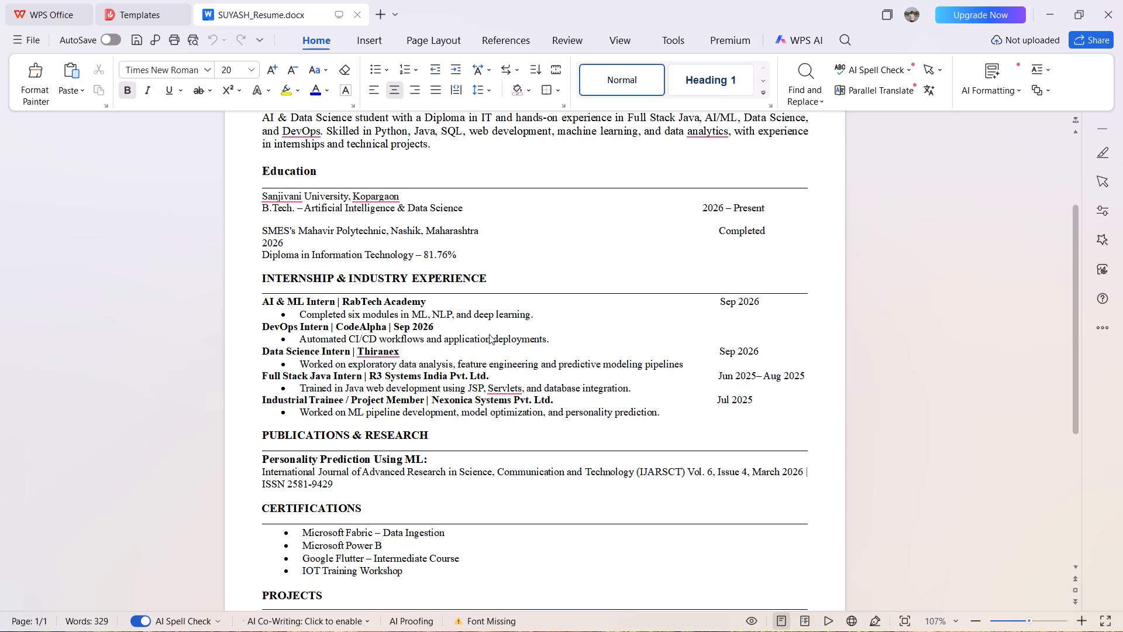
{"action": "scroll", "coordinate": [489, 334], "scroll_direction": "down", "scroll_amount": 1}
{"action": "scroll", "coordinate": [733, 353], "scroll_direction": "down", "scroll_amount": 1}
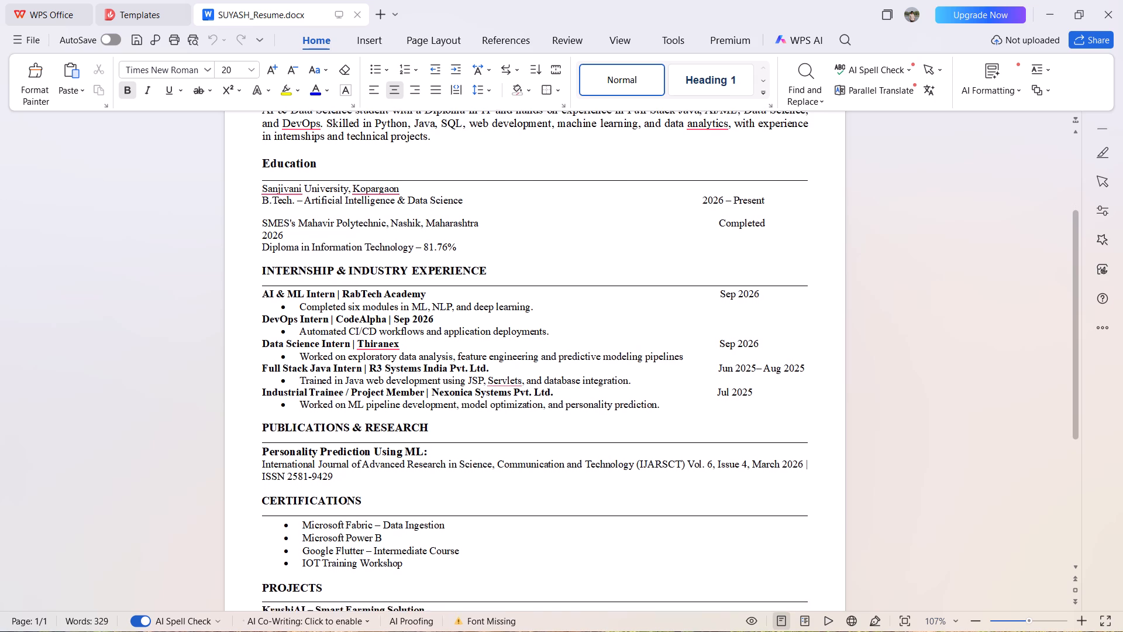
{"action": "scroll", "coordinate": [733, 353], "scroll_direction": "down", "scroll_amount": 2}
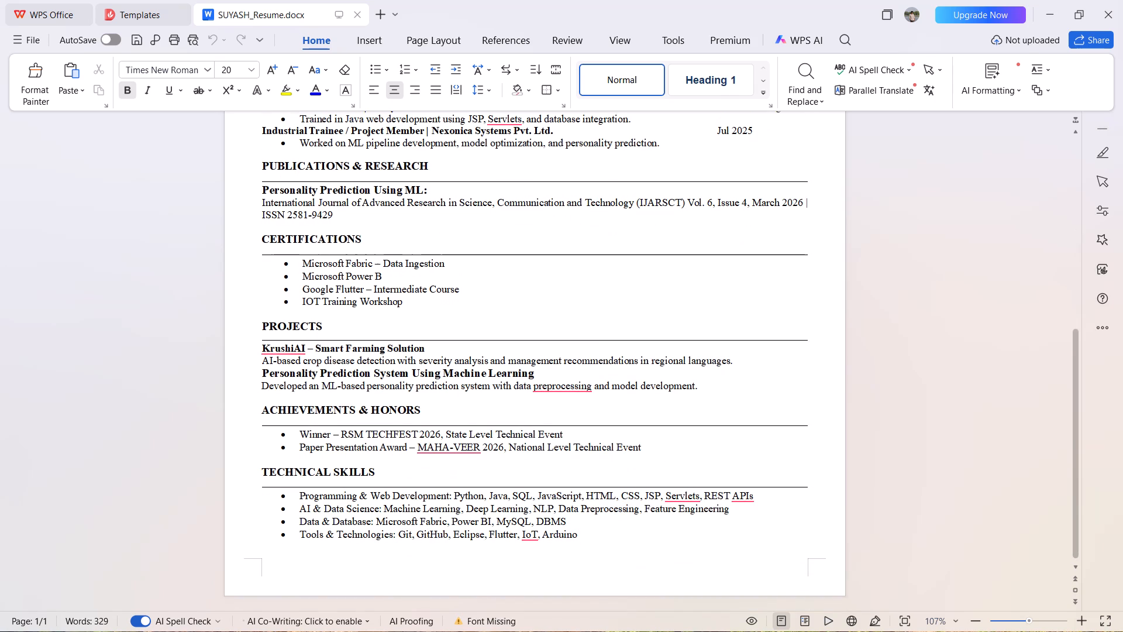
{"action": "scroll", "coordinate": [733, 353], "scroll_direction": "up", "scroll_amount": 2}
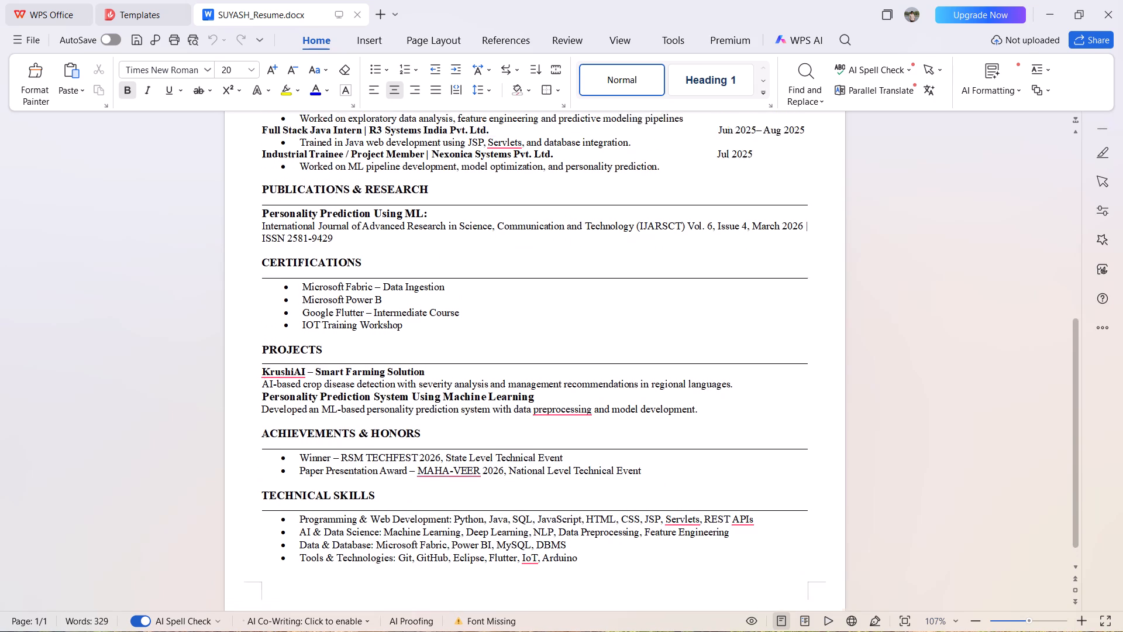
{"action": "scroll", "coordinate": [733, 353], "scroll_direction": "up", "scroll_amount": 2}
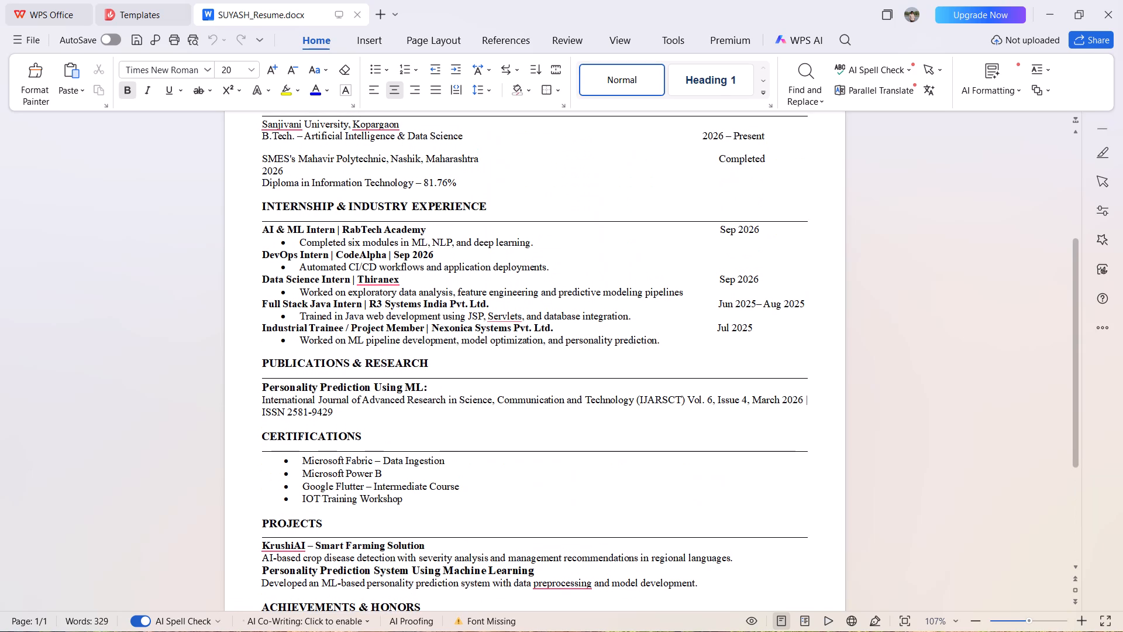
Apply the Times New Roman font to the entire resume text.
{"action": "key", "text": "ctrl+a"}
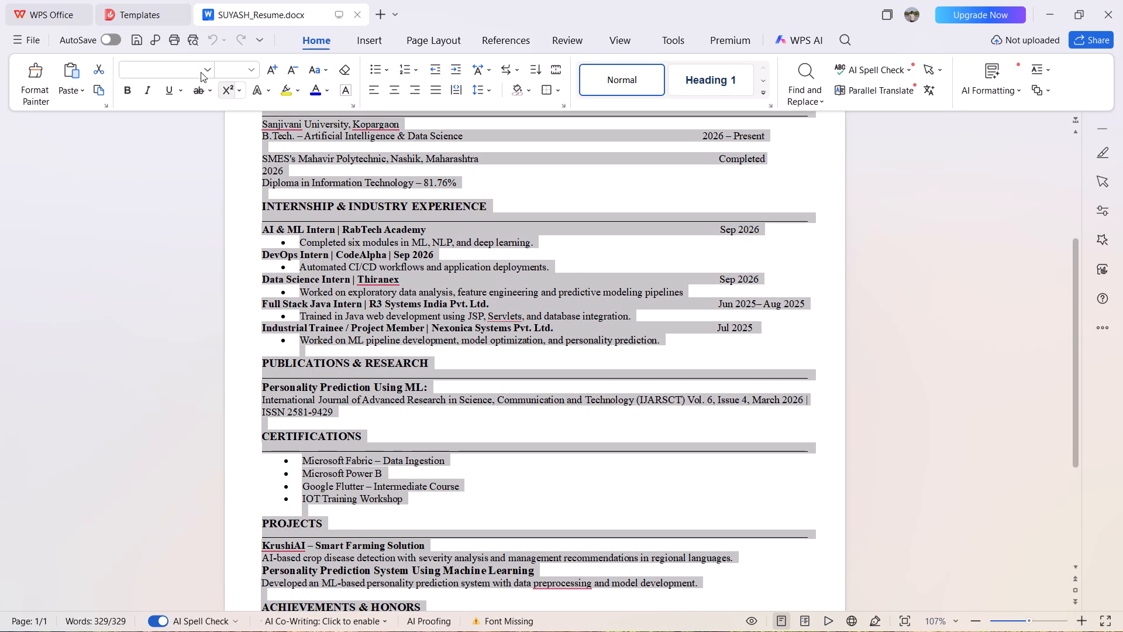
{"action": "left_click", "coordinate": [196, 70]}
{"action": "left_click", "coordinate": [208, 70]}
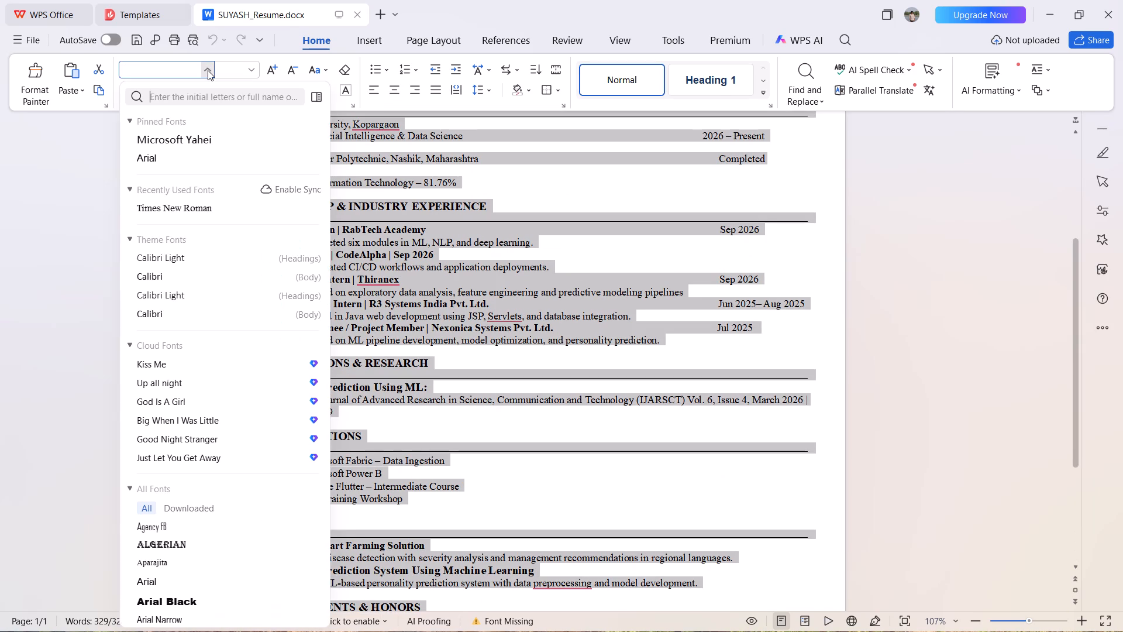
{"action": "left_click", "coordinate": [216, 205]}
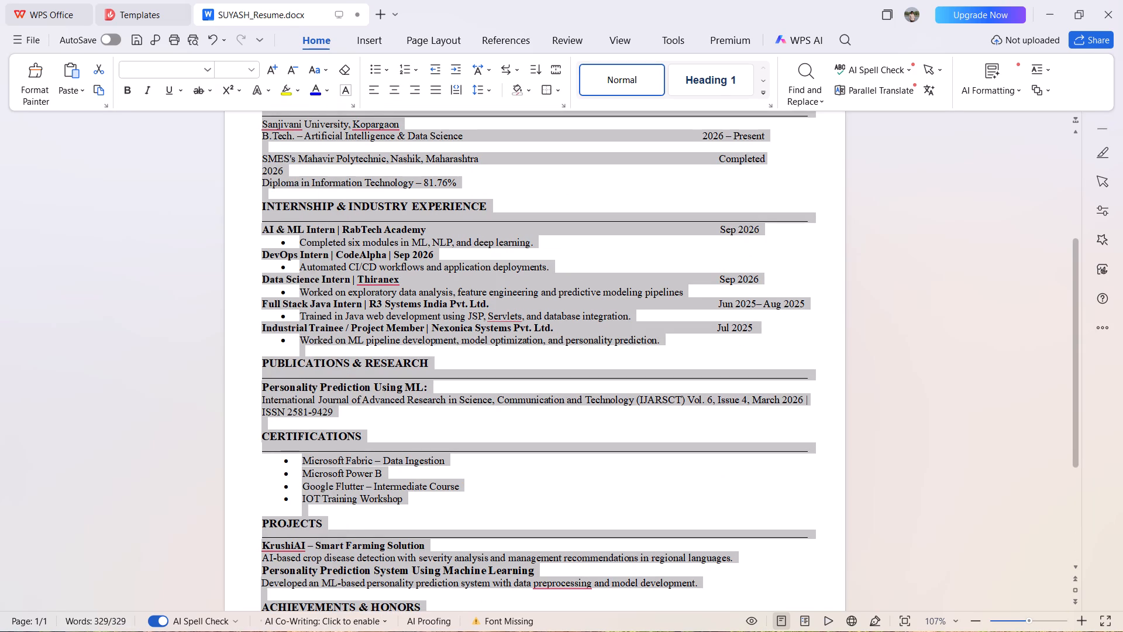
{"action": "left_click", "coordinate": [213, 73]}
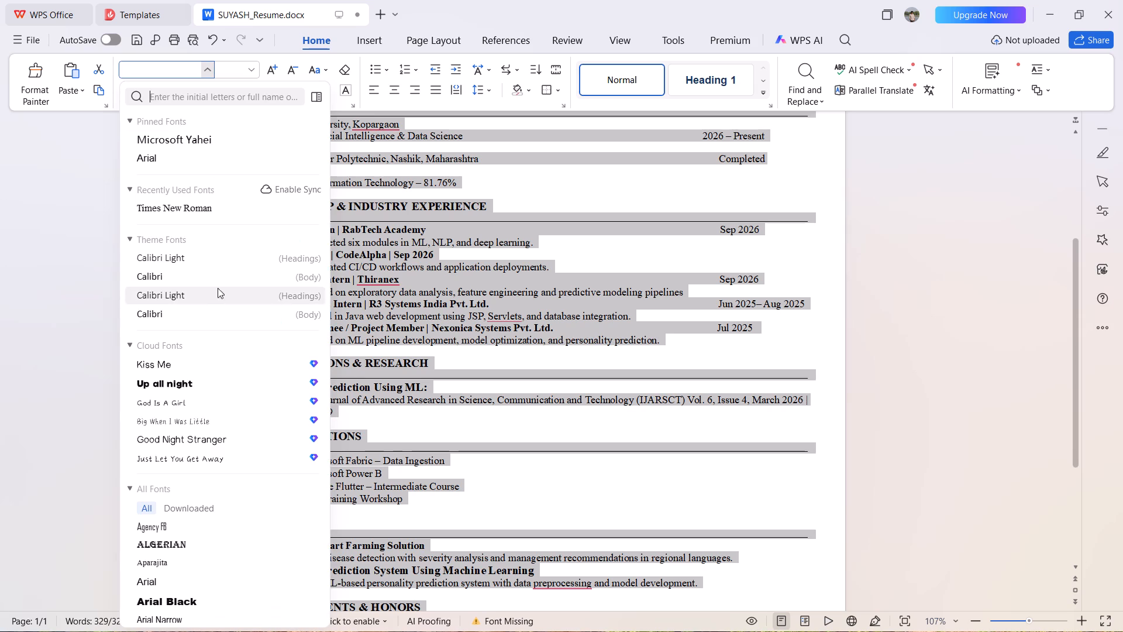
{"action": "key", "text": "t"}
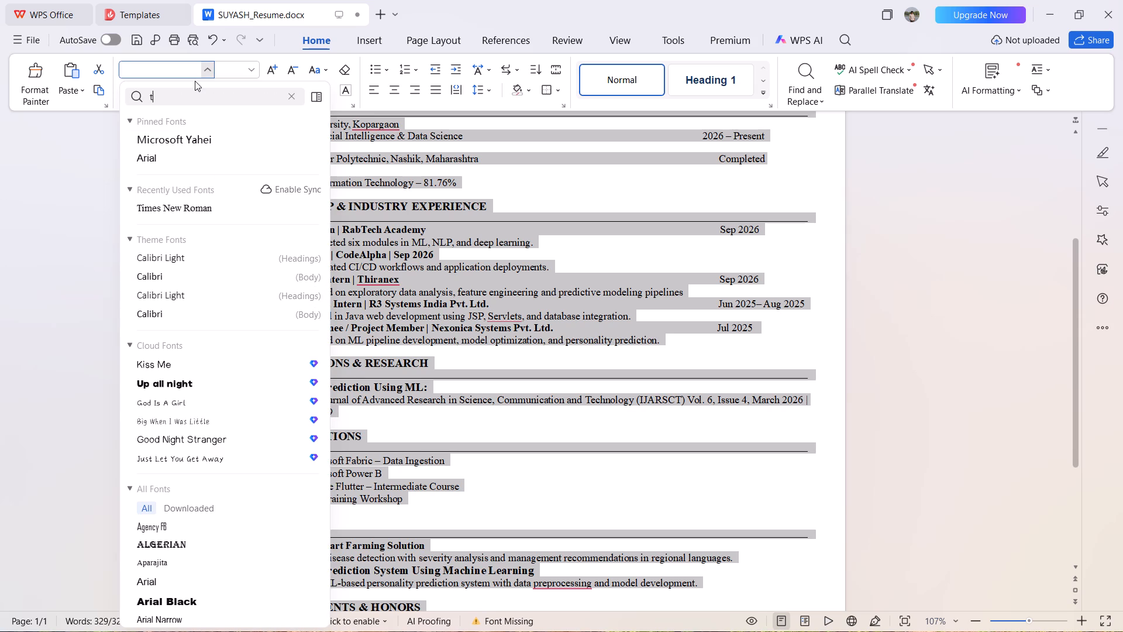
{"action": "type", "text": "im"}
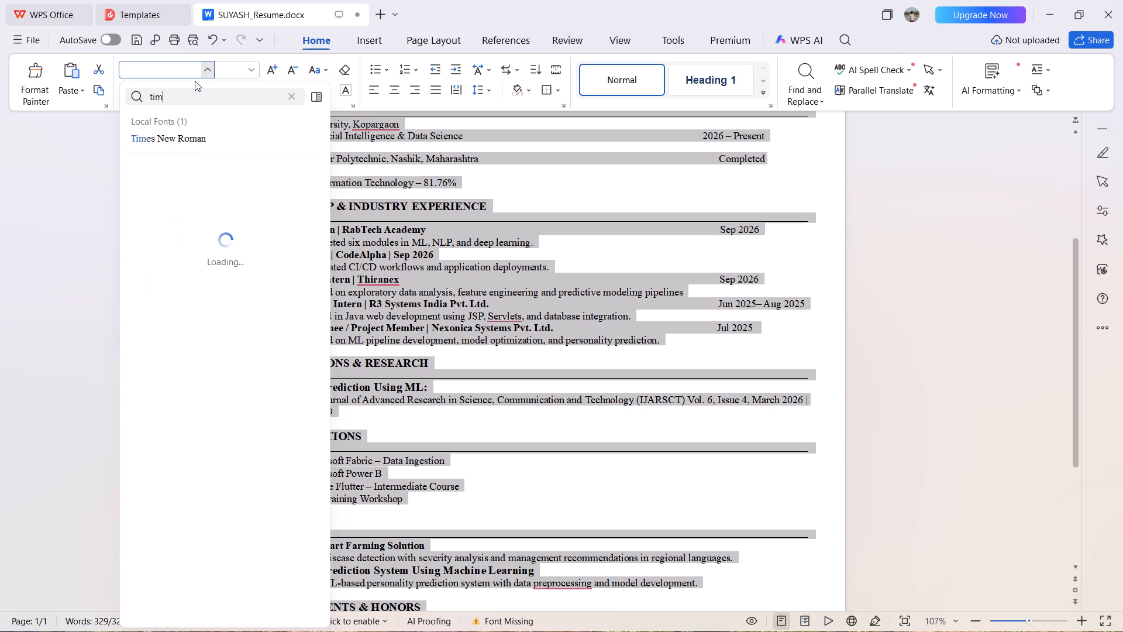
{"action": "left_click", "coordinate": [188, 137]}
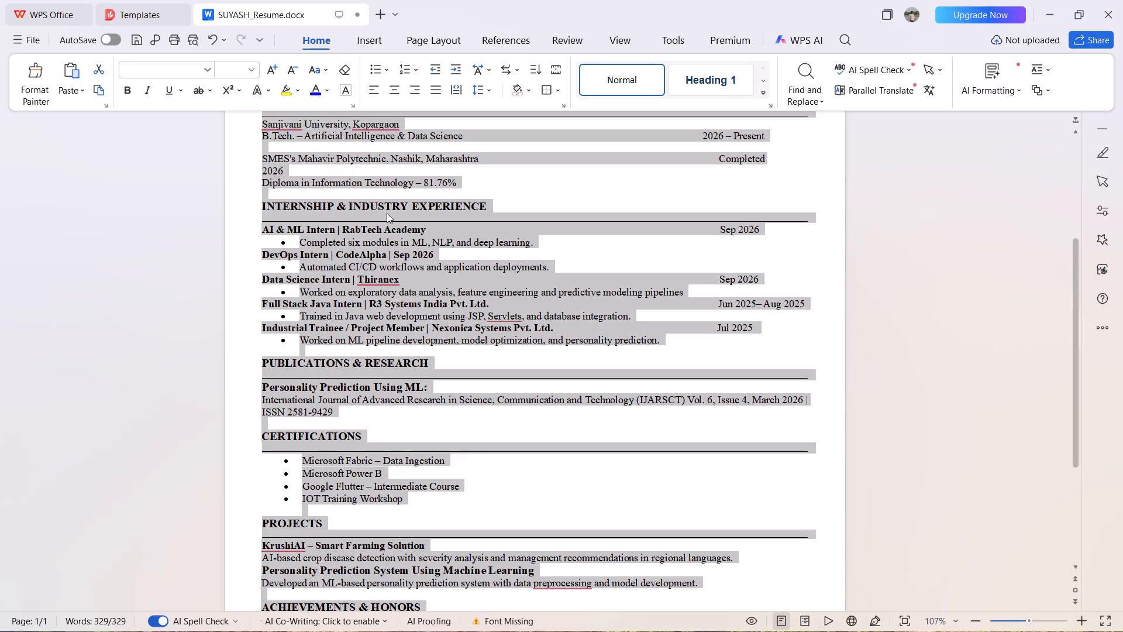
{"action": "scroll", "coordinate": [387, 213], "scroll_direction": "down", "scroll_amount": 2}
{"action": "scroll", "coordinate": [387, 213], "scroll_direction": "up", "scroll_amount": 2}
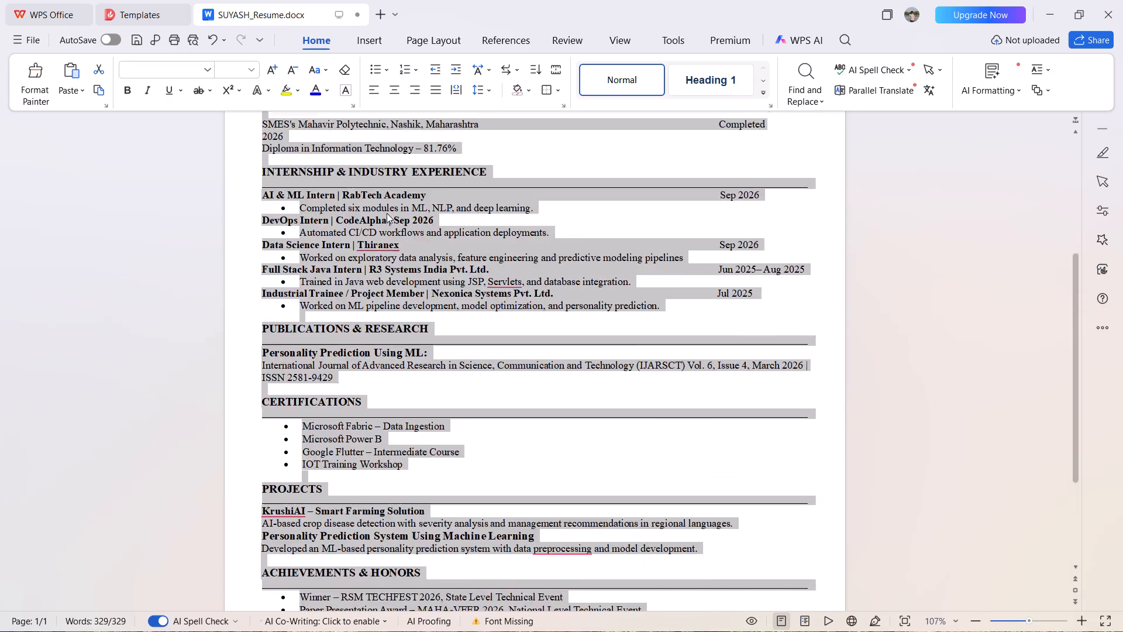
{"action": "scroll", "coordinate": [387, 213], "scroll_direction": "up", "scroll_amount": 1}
Close the resume window in WPS Office without saving the changes.
{"action": "double_click", "coordinate": [1122, 0]}
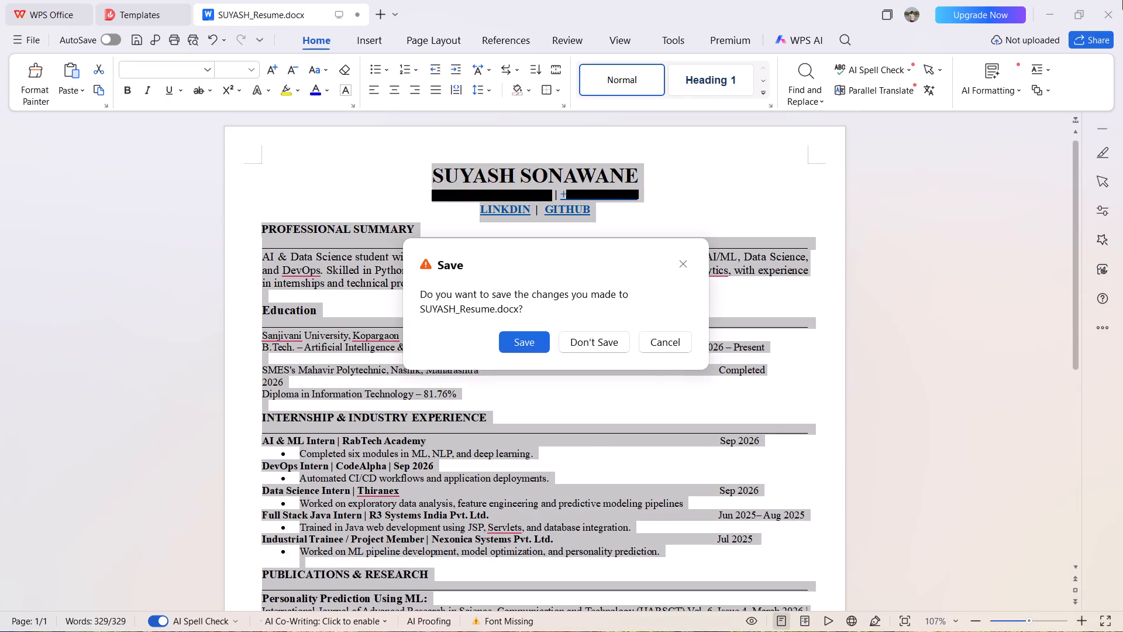
{"action": "left_click", "coordinate": [607, 341]}
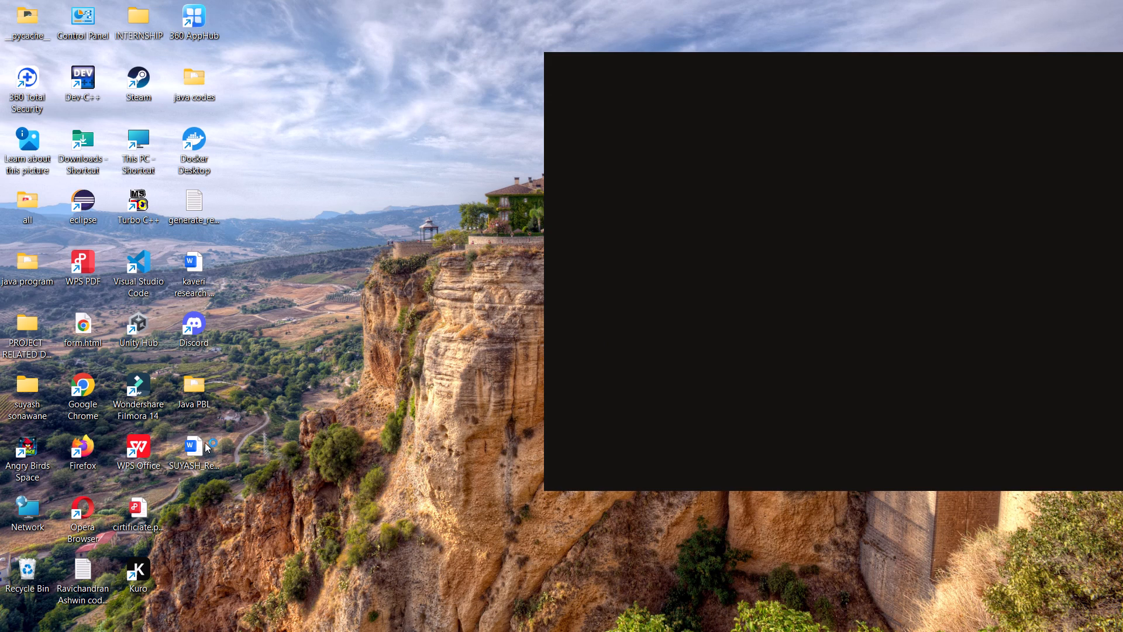
Open the resume document from the desktop in Microsoft Word and dismiss the activation wizard.
{"action": "left_click", "coordinate": [227, 435]}
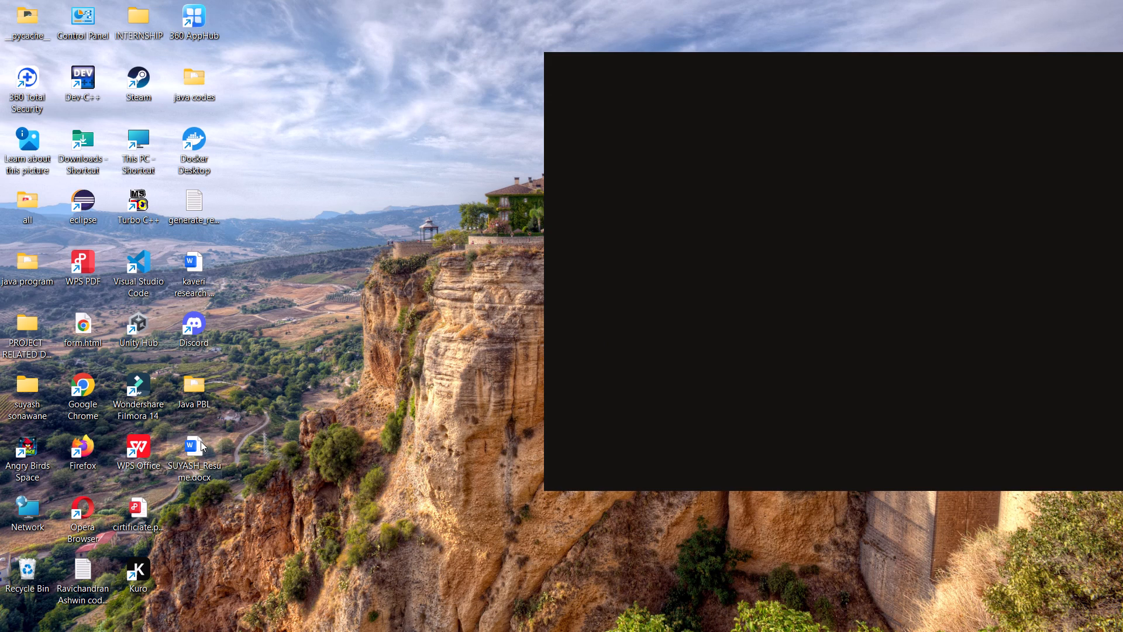
{"action": "right_click", "coordinate": [200, 439]}
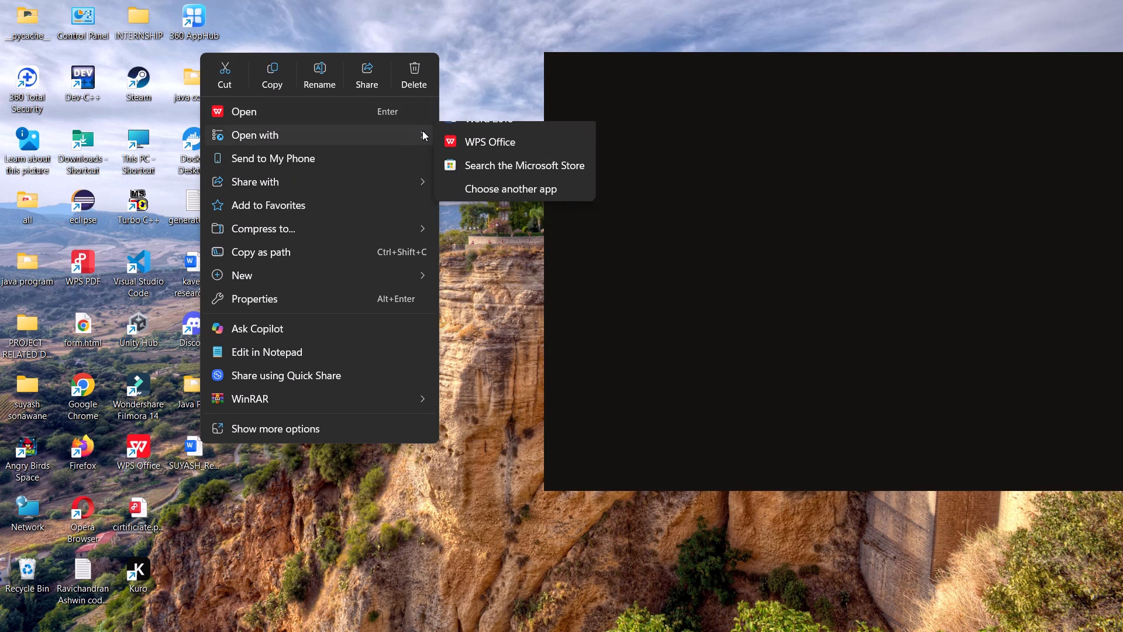
{"action": "left_click", "coordinate": [454, 130]}
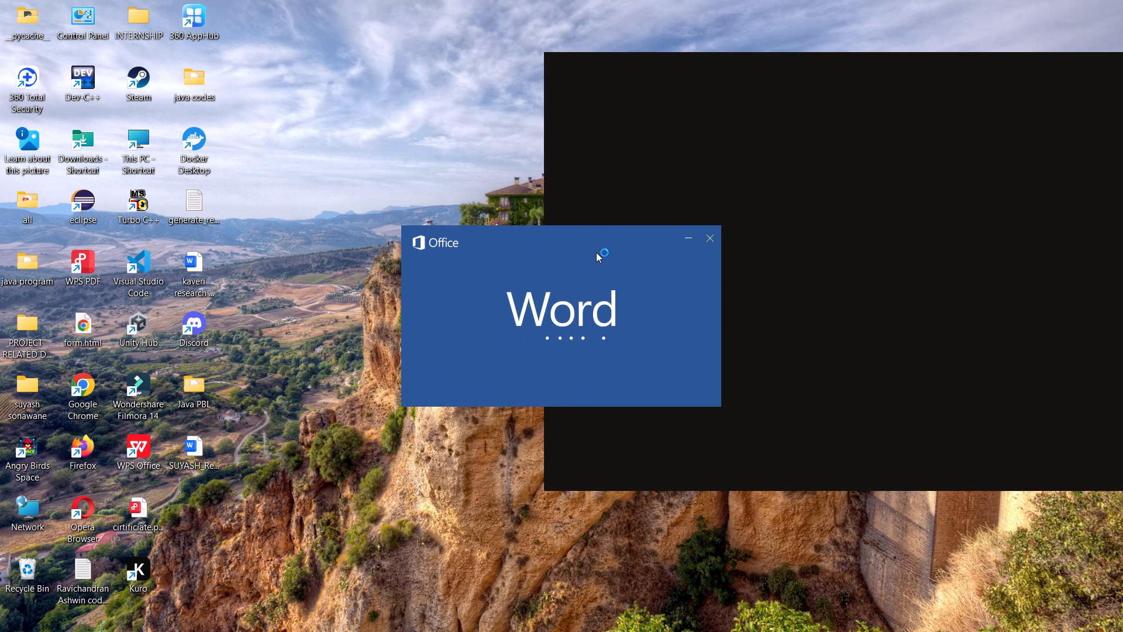
{"action": "scroll", "coordinate": [589, 266], "scroll_direction": "down", "scroll_amount": 3}
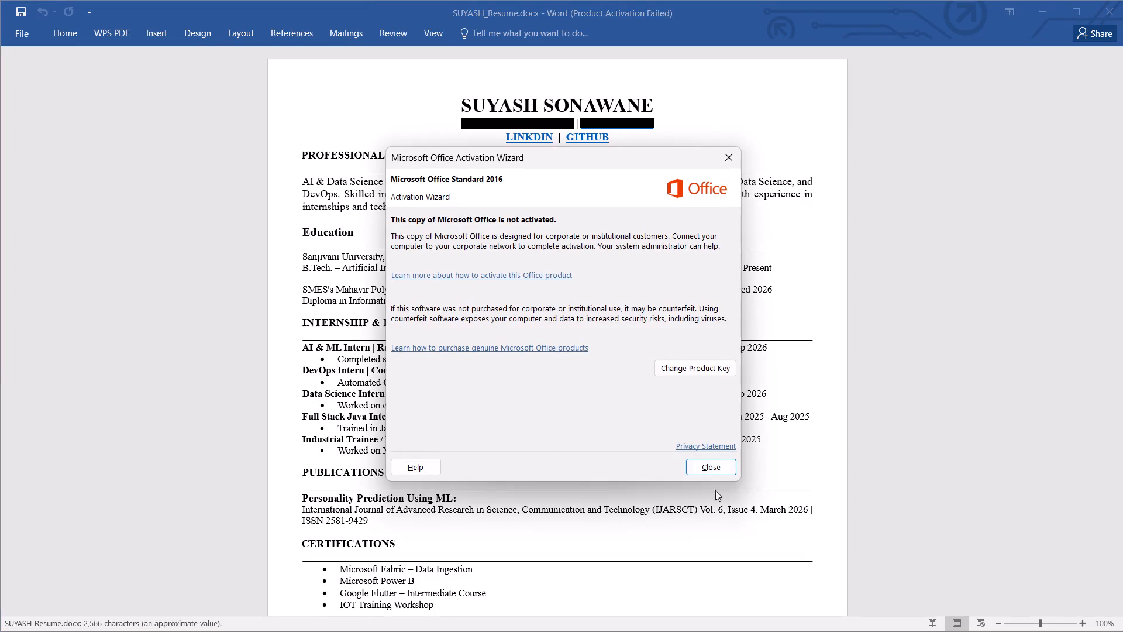
{"action": "left_click", "coordinate": [704, 472]}
Set the font of the entire resume text to Times New Roman in Word.
{"action": "scroll", "coordinate": [704, 472], "scroll_direction": "down", "scroll_amount": 6}
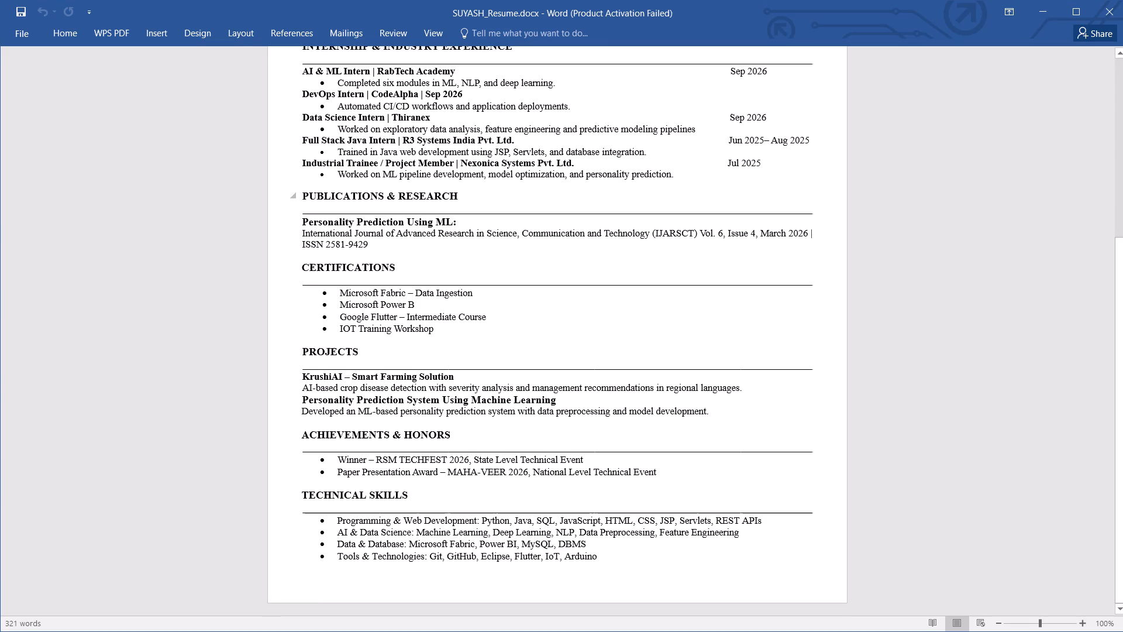
{"action": "scroll", "coordinate": [704, 472], "scroll_direction": "up", "scroll_amount": 6}
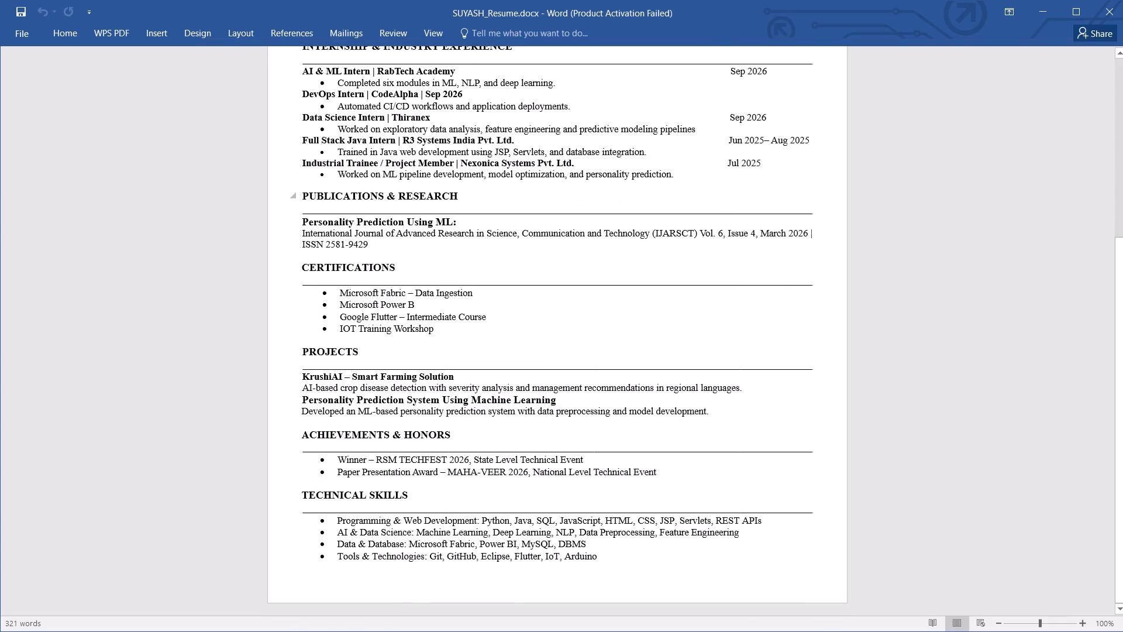
{"action": "scroll", "coordinate": [704, 472], "scroll_direction": "up", "scroll_amount": 1}
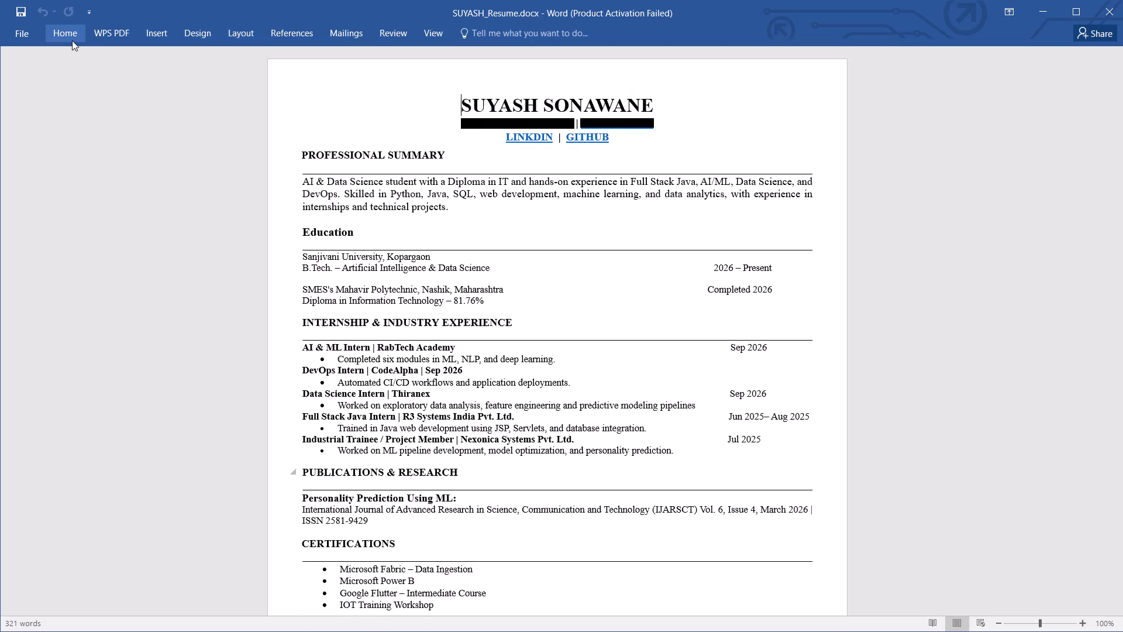
{"action": "key", "text": "ctrl+a"}
{"action": "left_click", "coordinate": [72, 40]}
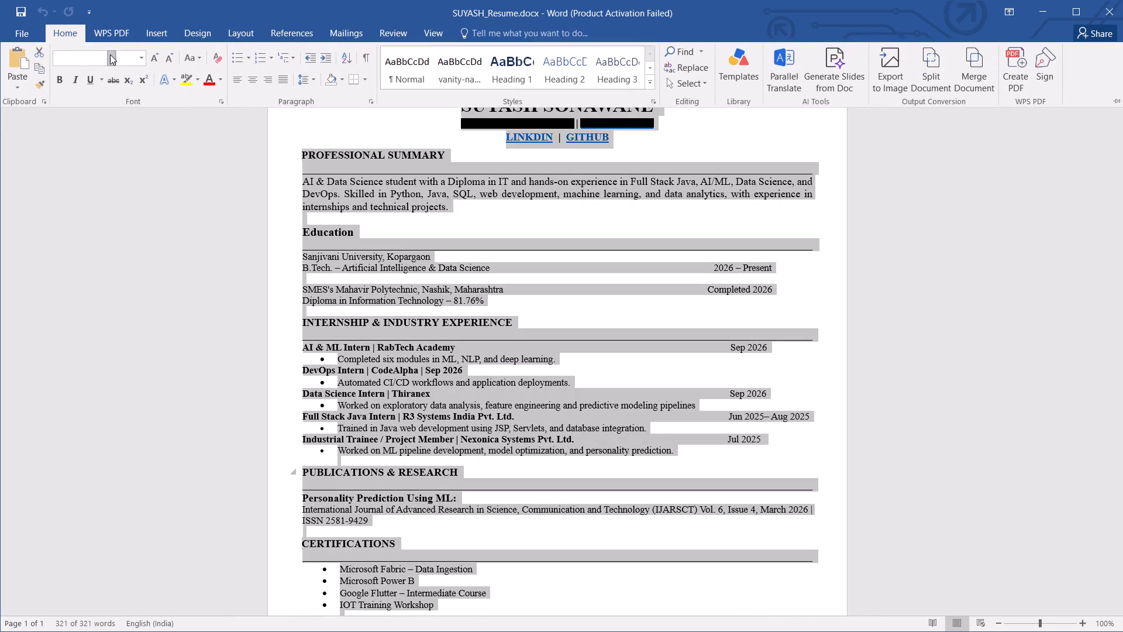
{"action": "left_click", "coordinate": [111, 57]}
{"action": "left_click", "coordinate": [143, 173]}
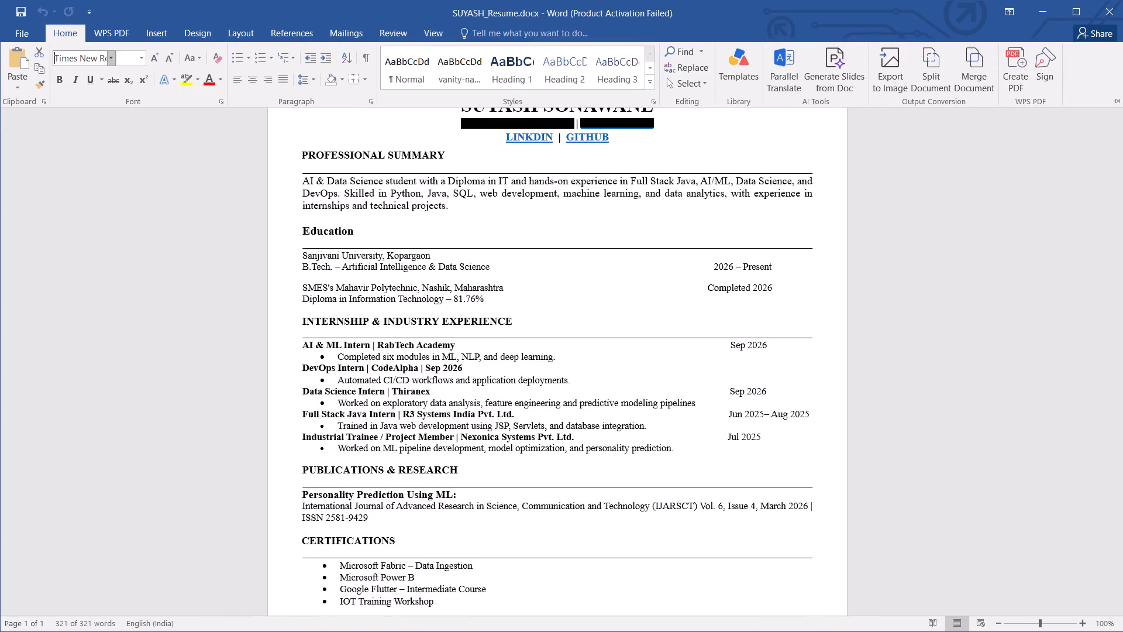
{"action": "left_click", "coordinate": [359, 272]}
Add one space before the Jul 2025 date on the Nexonica Systems line to shift it towards the other dates.
{"action": "scroll", "coordinate": [359, 272], "scroll_direction": "down", "scroll_amount": 2}
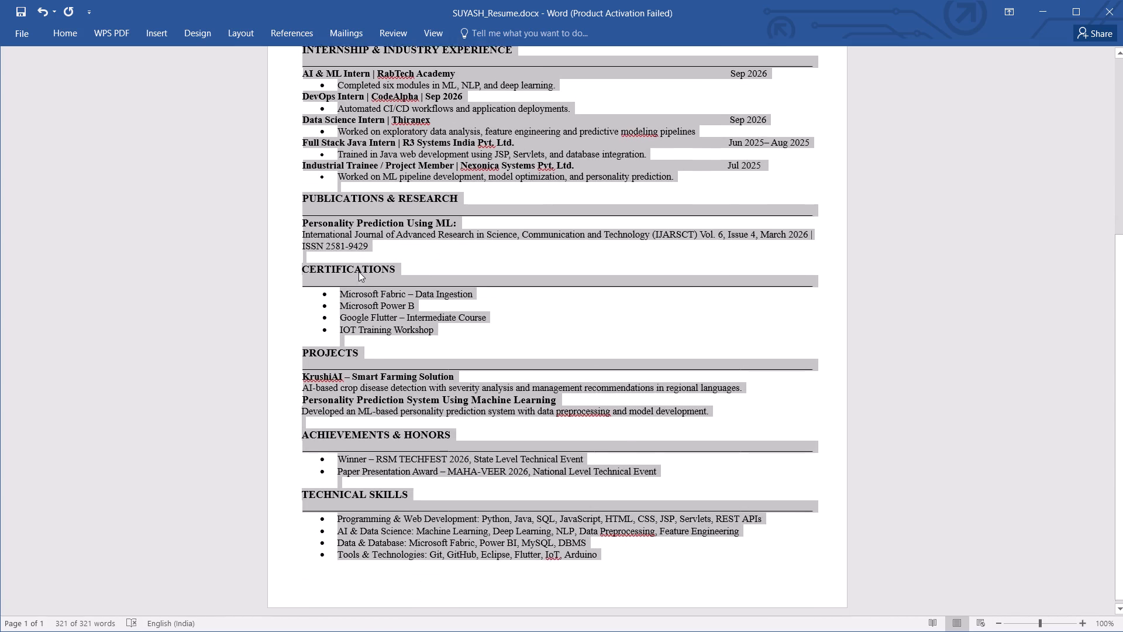
{"action": "scroll", "coordinate": [359, 272], "scroll_direction": "down", "scroll_amount": 1}
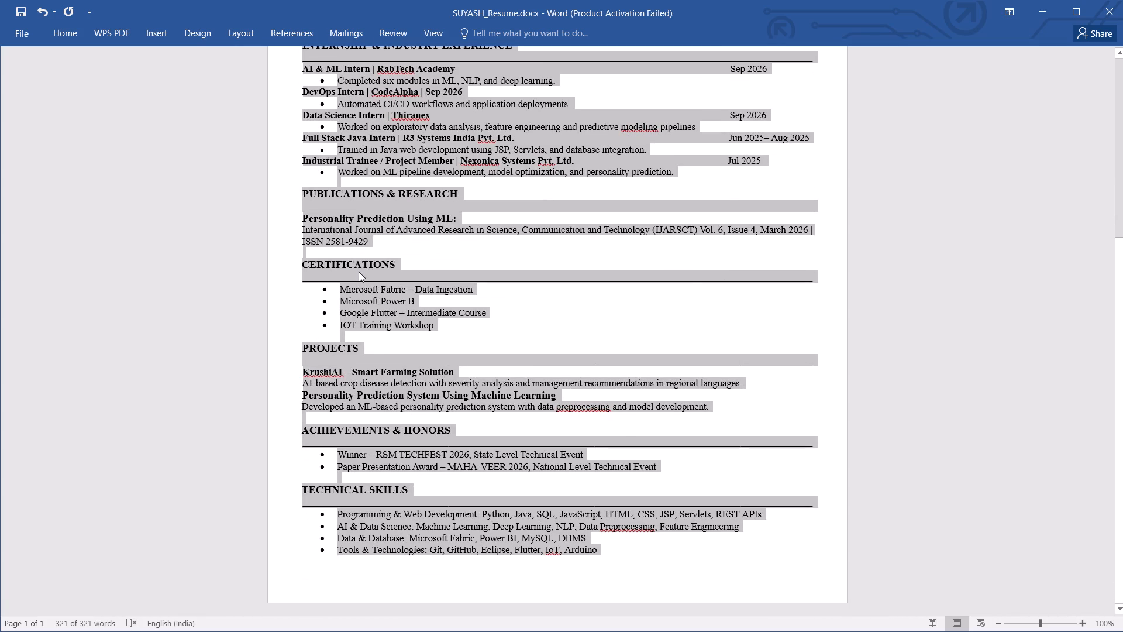
{"action": "scroll", "coordinate": [359, 272], "scroll_direction": "up", "scroll_amount": 2}
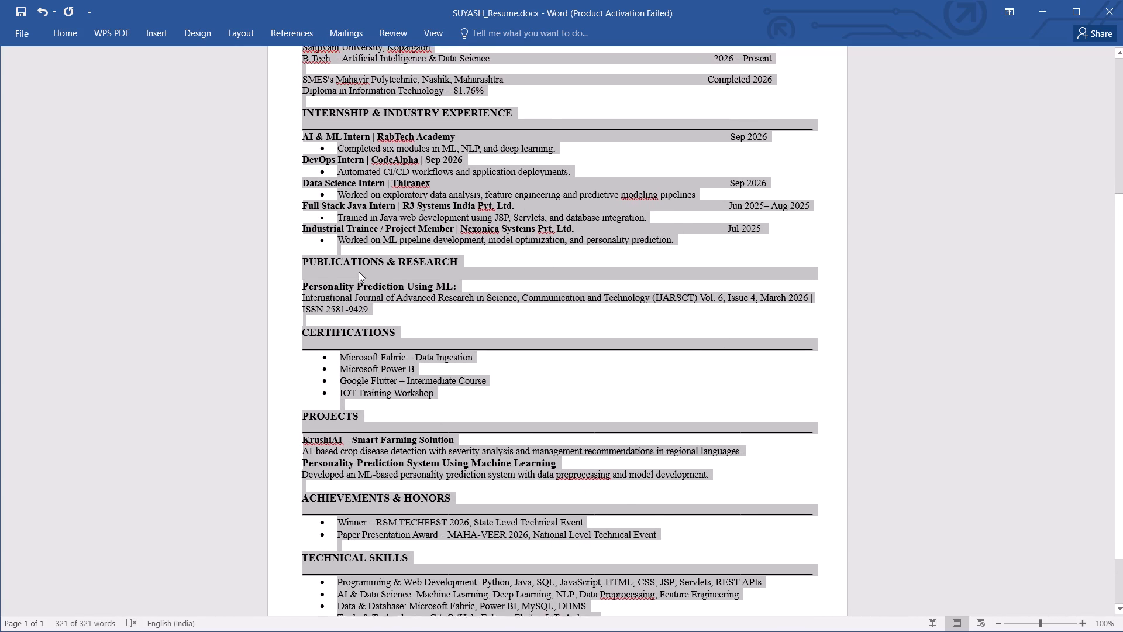
{"action": "scroll", "coordinate": [359, 272], "scroll_direction": "up", "scroll_amount": 2}
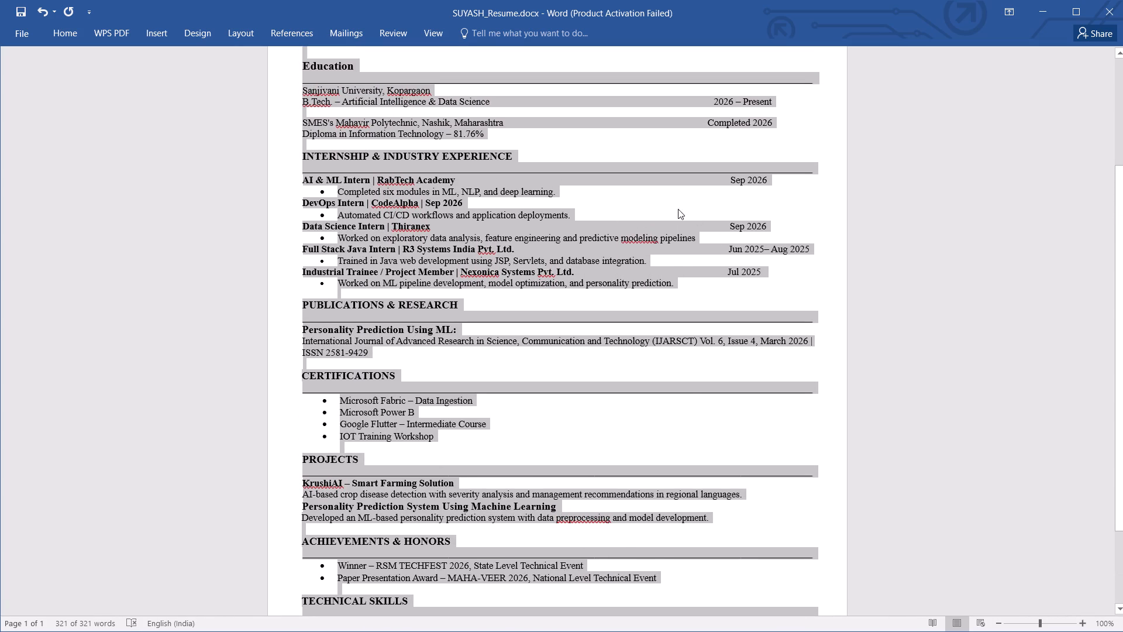
{"action": "left_click", "coordinate": [700, 235]}
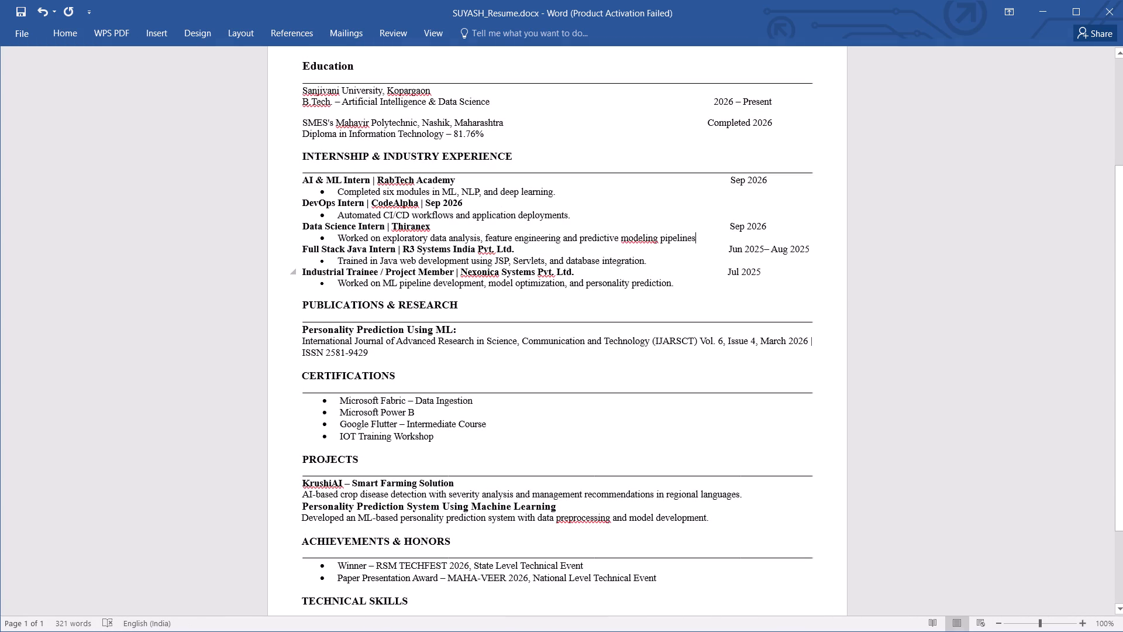
{"action": "left_click", "coordinate": [717, 270]}
{"action": "key", "text": "space"}
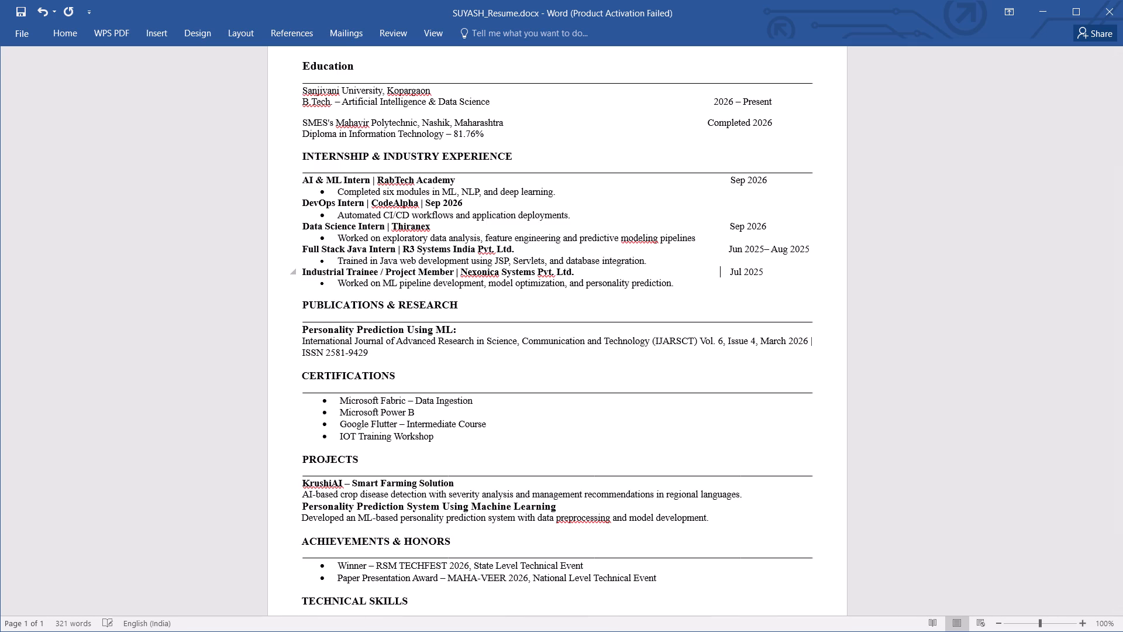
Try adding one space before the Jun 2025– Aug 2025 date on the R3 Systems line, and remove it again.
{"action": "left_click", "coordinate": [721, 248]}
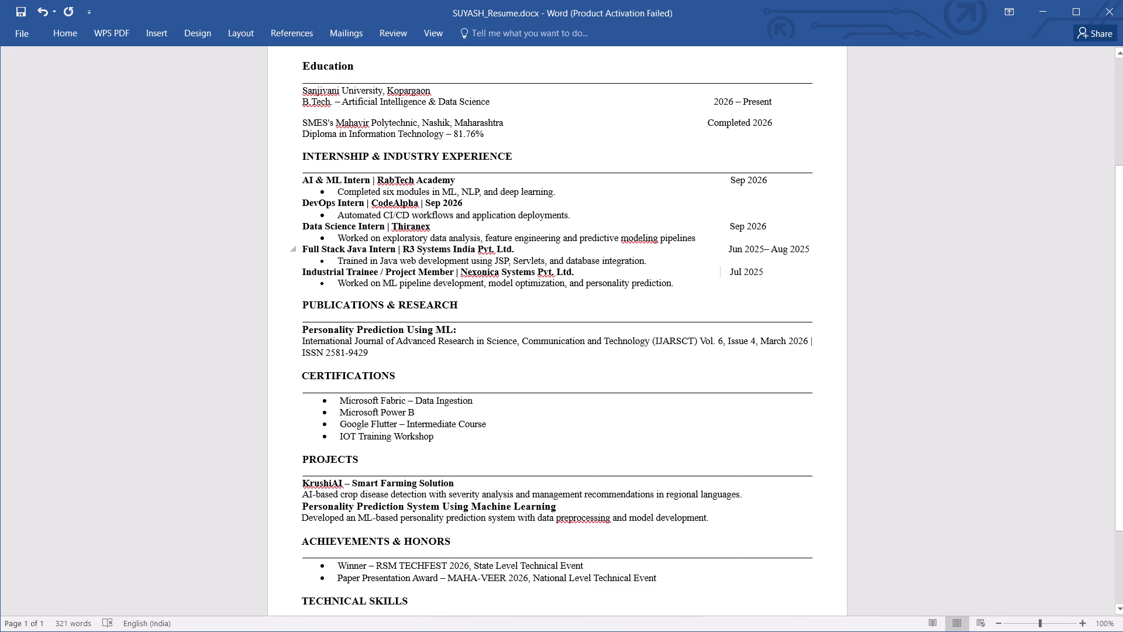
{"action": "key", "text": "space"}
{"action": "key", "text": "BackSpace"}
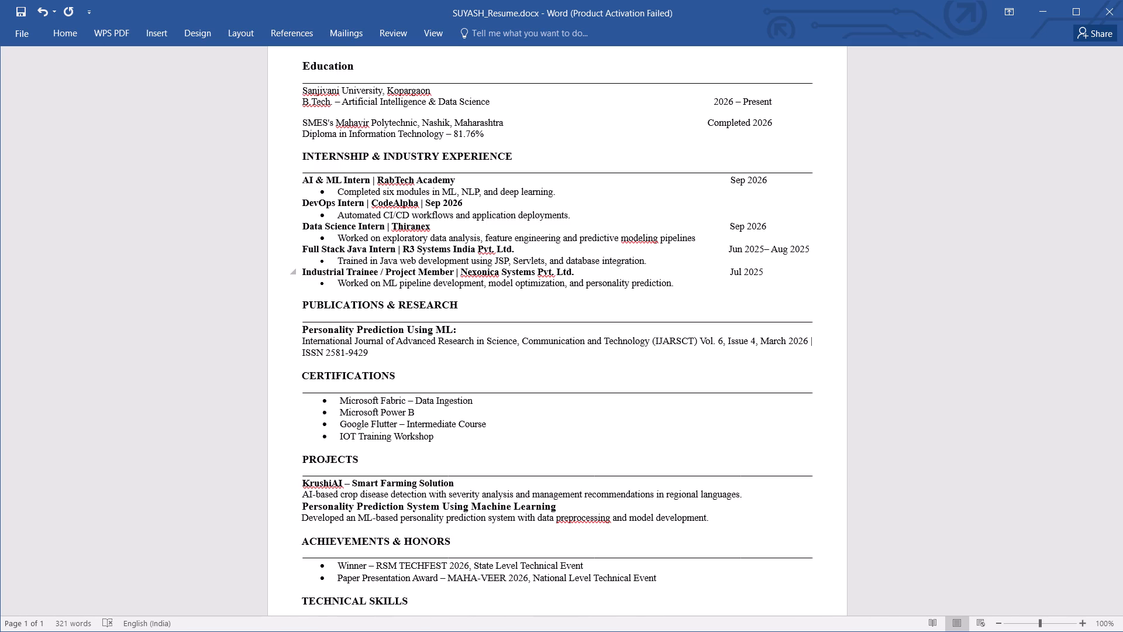
Add one space before the Jun 2025– Aug 2025 date on the R3 Systems line to align it with the other dates.
{"action": "key", "text": "space"}
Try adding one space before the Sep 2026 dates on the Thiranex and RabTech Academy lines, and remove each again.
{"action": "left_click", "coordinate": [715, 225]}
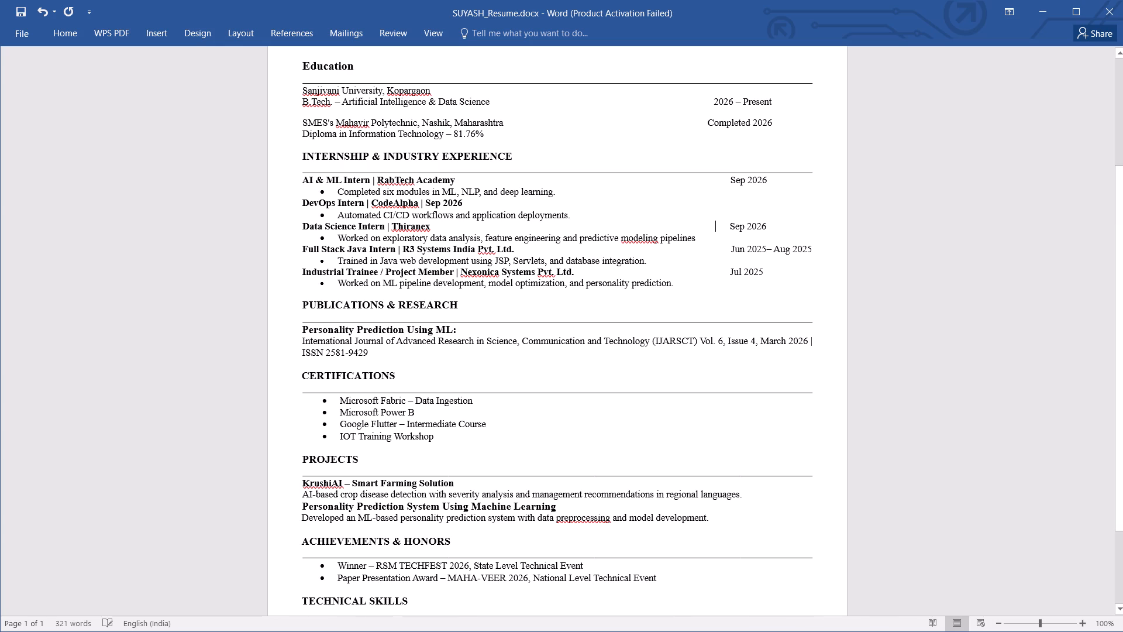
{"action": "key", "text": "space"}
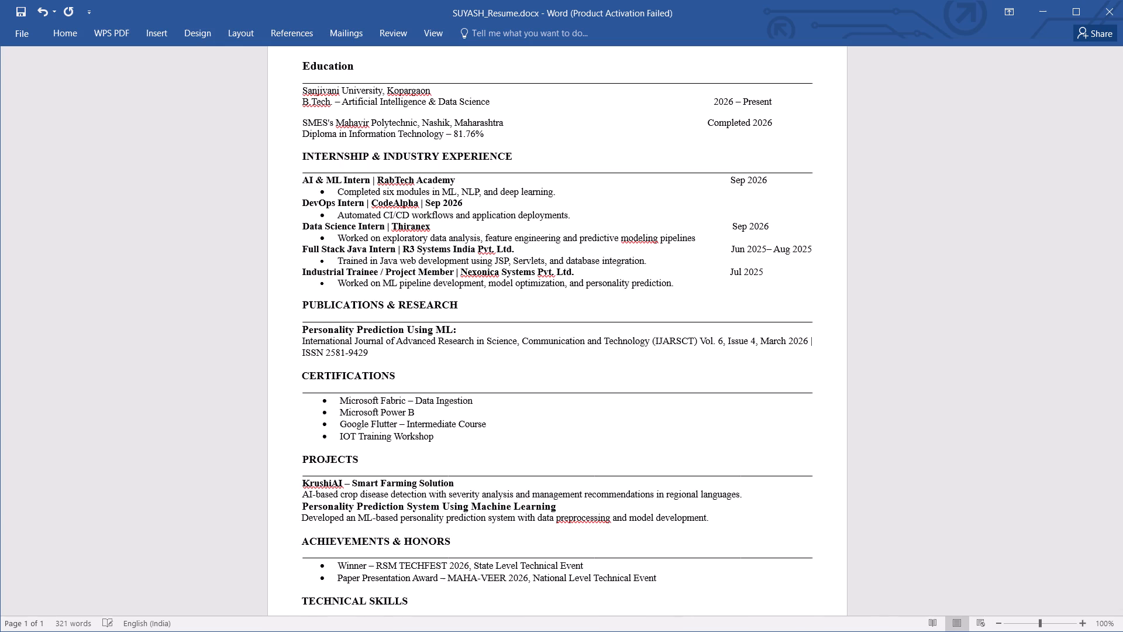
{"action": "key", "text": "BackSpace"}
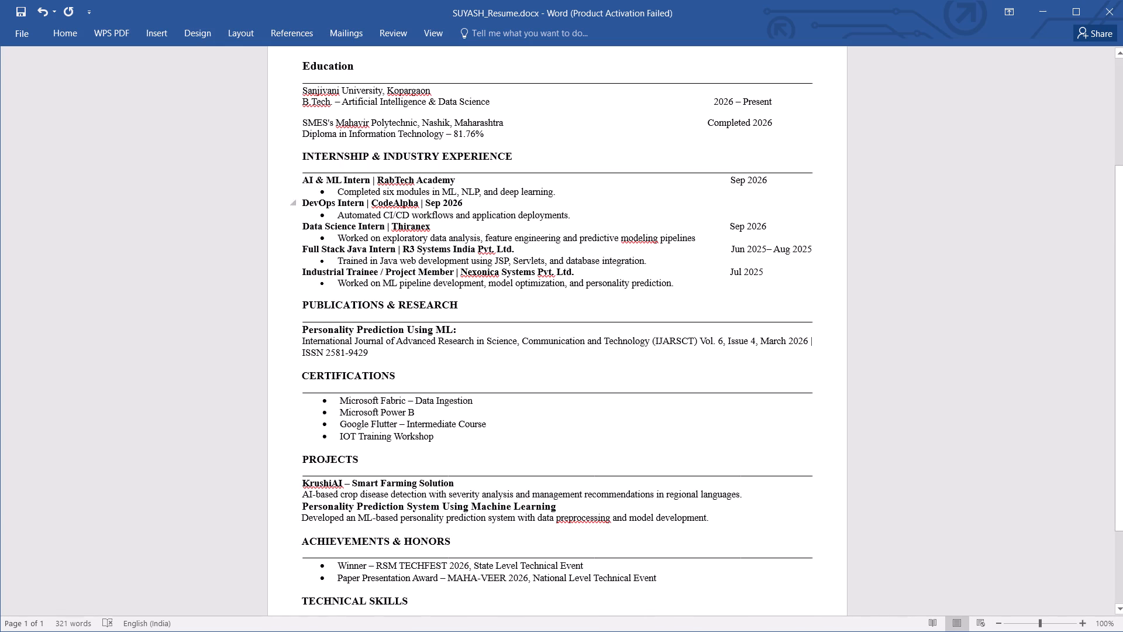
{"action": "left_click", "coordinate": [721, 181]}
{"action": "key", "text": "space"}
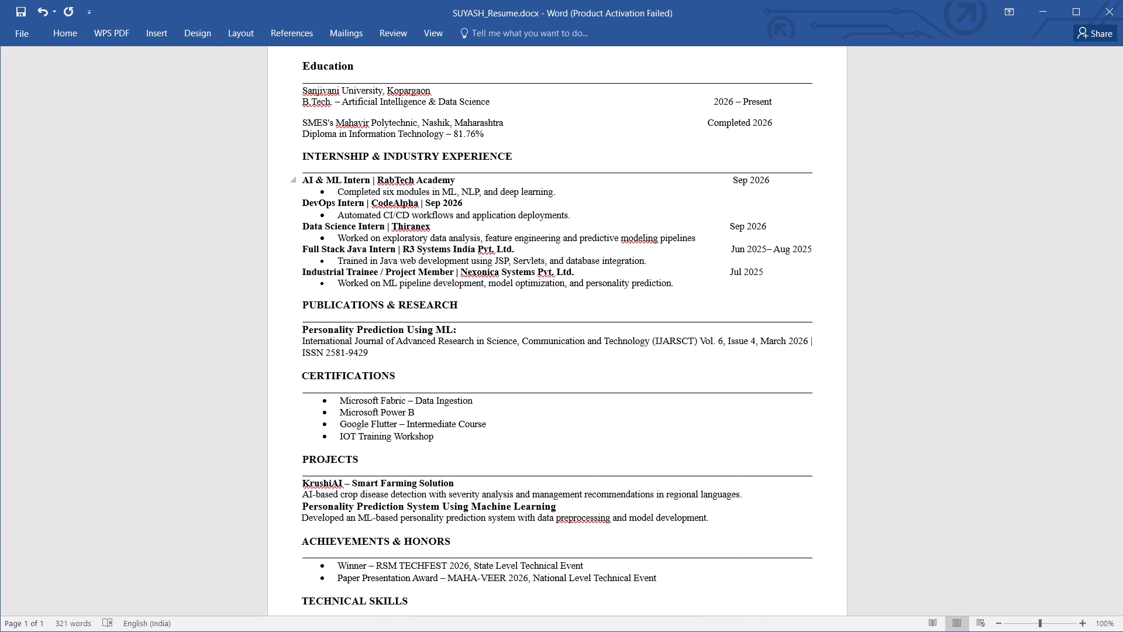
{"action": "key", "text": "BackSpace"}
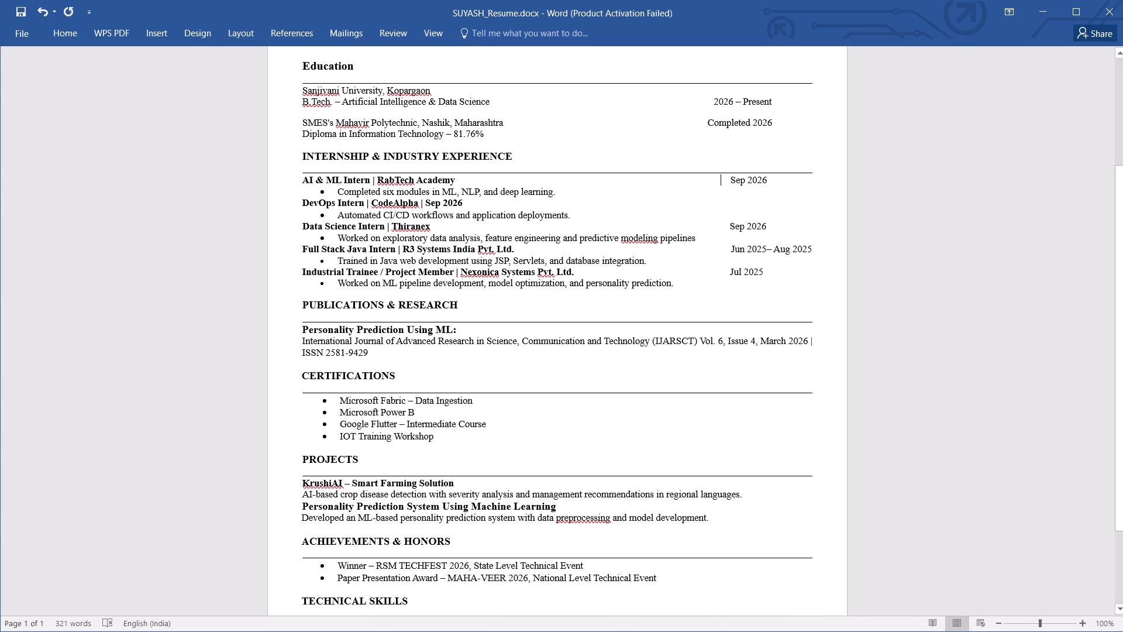
Delete spacing before Completed 2026 on the Mahavir Polytechnic line to shift the date slightly back towards the school name.
{"action": "double_click", "coordinate": [704, 119]}
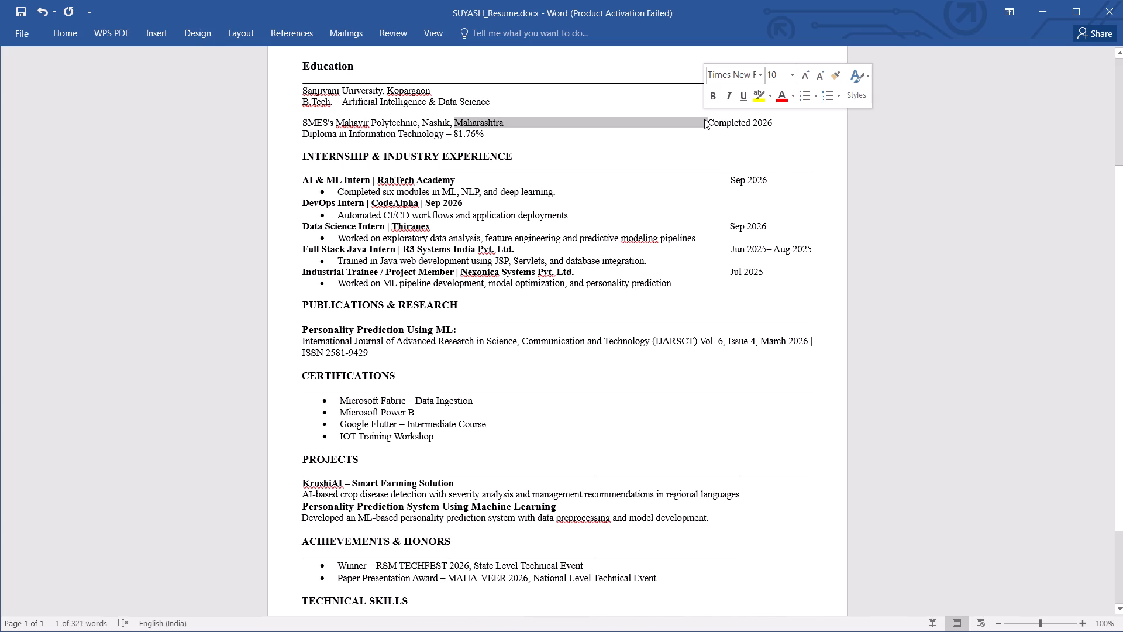
{"action": "left_click", "coordinate": [702, 126]}
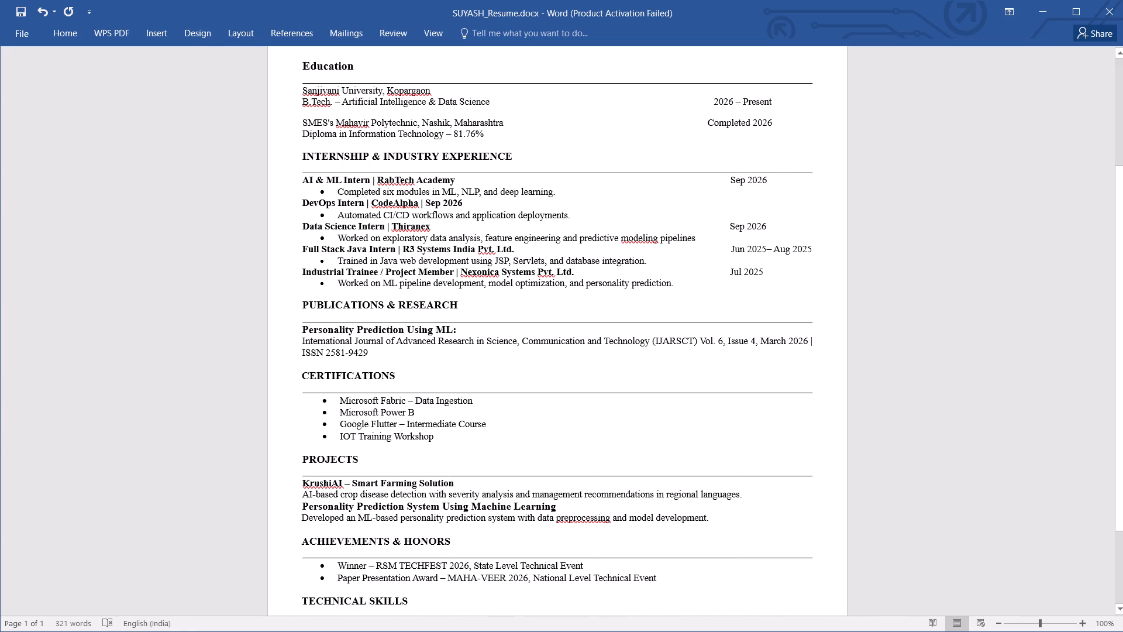
{"action": "key", "text": "BackSpace"}
{"action": "key", "text": "BackSpace"}
{"action": "key", "text": "BackSpace"}
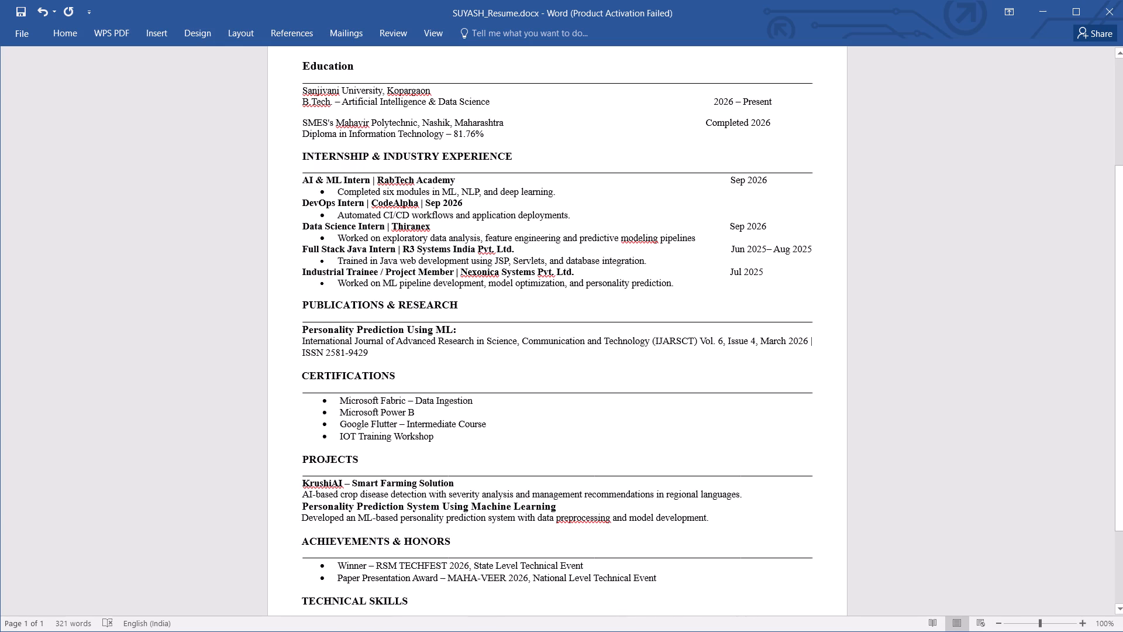
Delete one space before 2026 – Present on the B.Tech. line to line it up with the Completed 2026 date.
{"action": "left_click", "coordinate": [708, 101]}
{"action": "key", "text": "BackSpace"}
Check the alignment of the dates in the internship and education sections and review the upper part of the resume.
{"action": "double_click", "coordinate": [743, 249]}
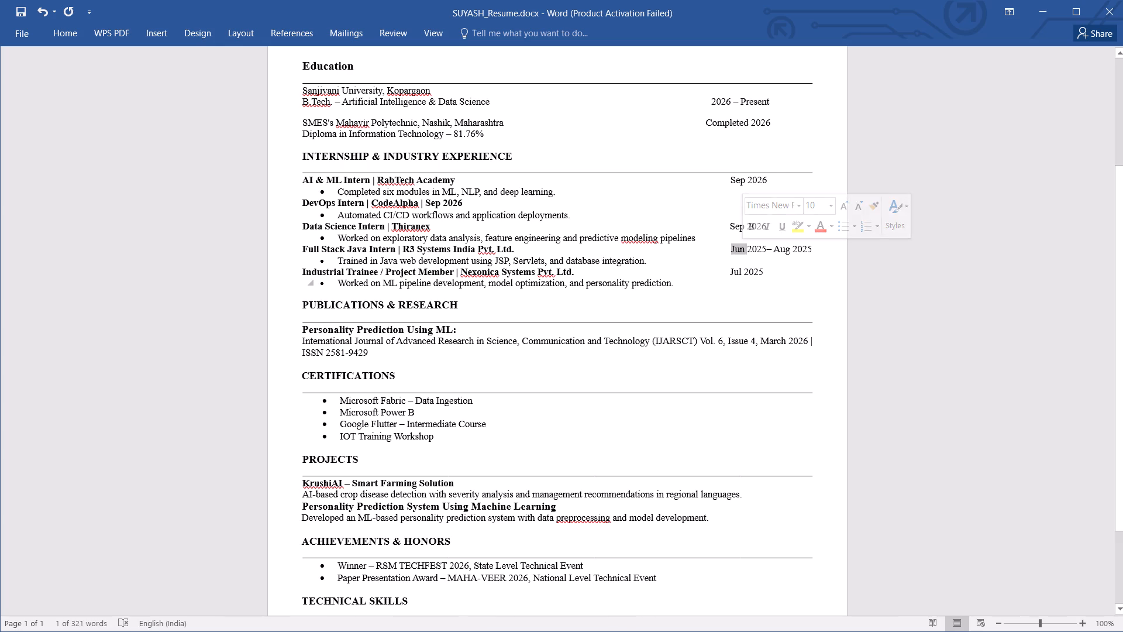
{"action": "triple_click", "coordinate": [748, 278]}
{"action": "triple_click", "coordinate": [747, 271]}
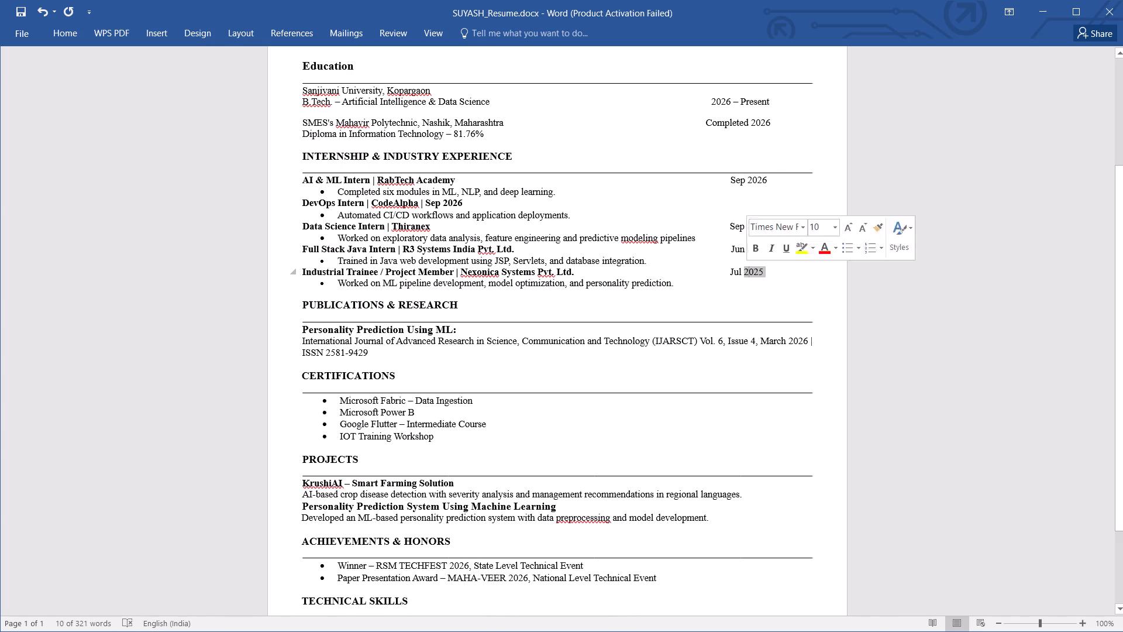
{"action": "left_click", "coordinate": [747, 271]}
{"action": "triple_click", "coordinate": [749, 249]}
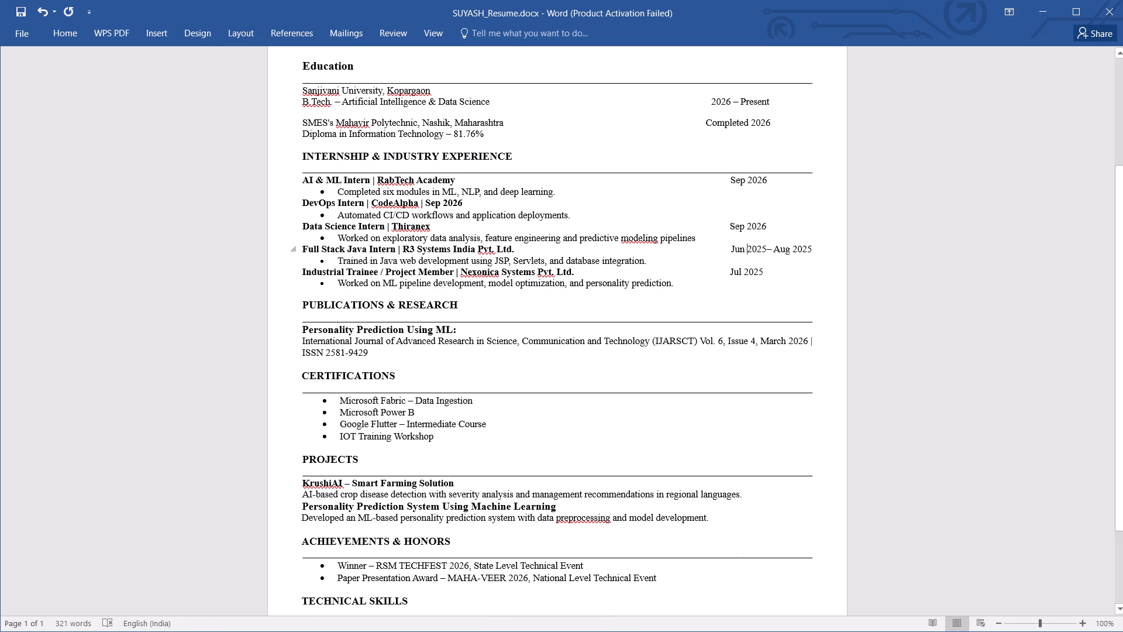
{"action": "left_click", "coordinate": [749, 249]}
{"action": "triple_click", "coordinate": [748, 226]}
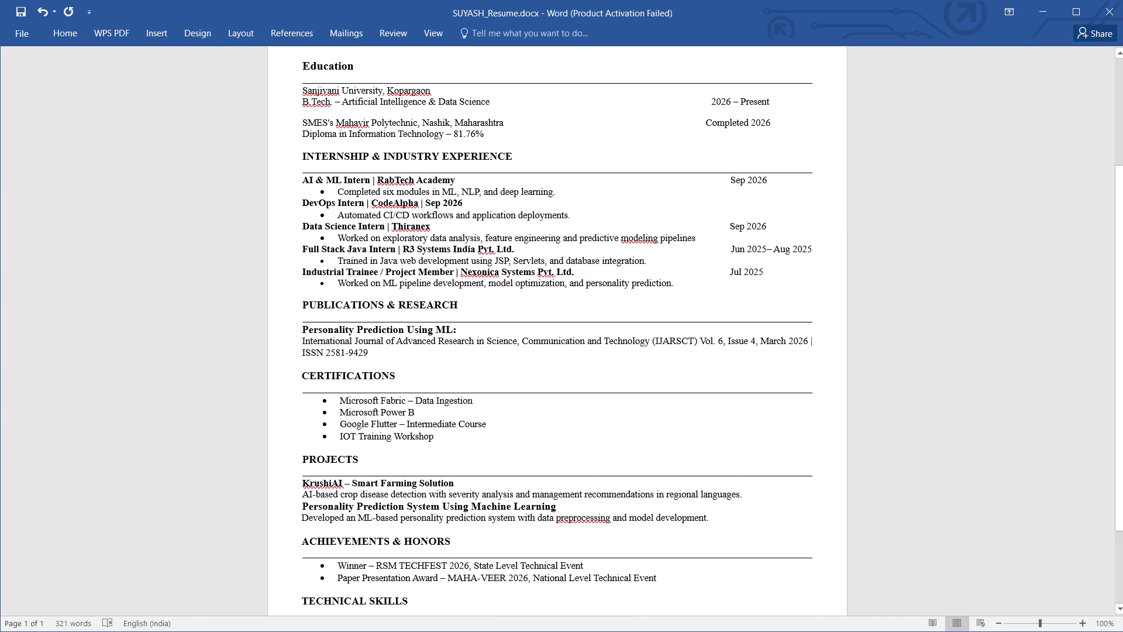
{"action": "left_click", "coordinate": [748, 226]}
{"action": "triple_click", "coordinate": [744, 176]}
{"action": "triple_click", "coordinate": [722, 121]}
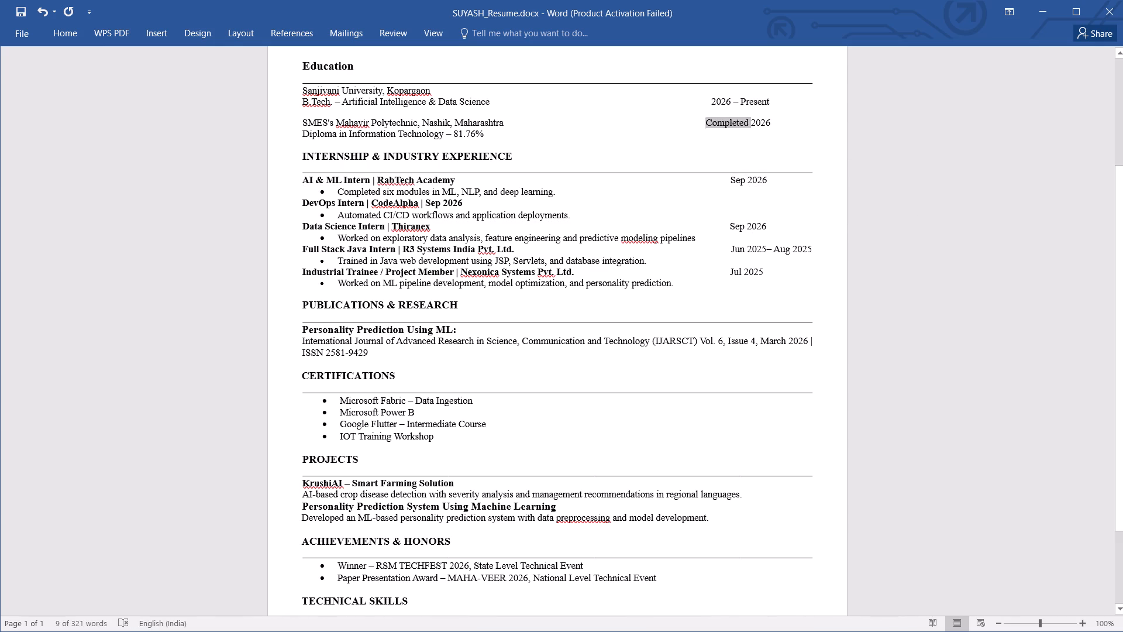
{"action": "triple_click", "coordinate": [716, 95]}
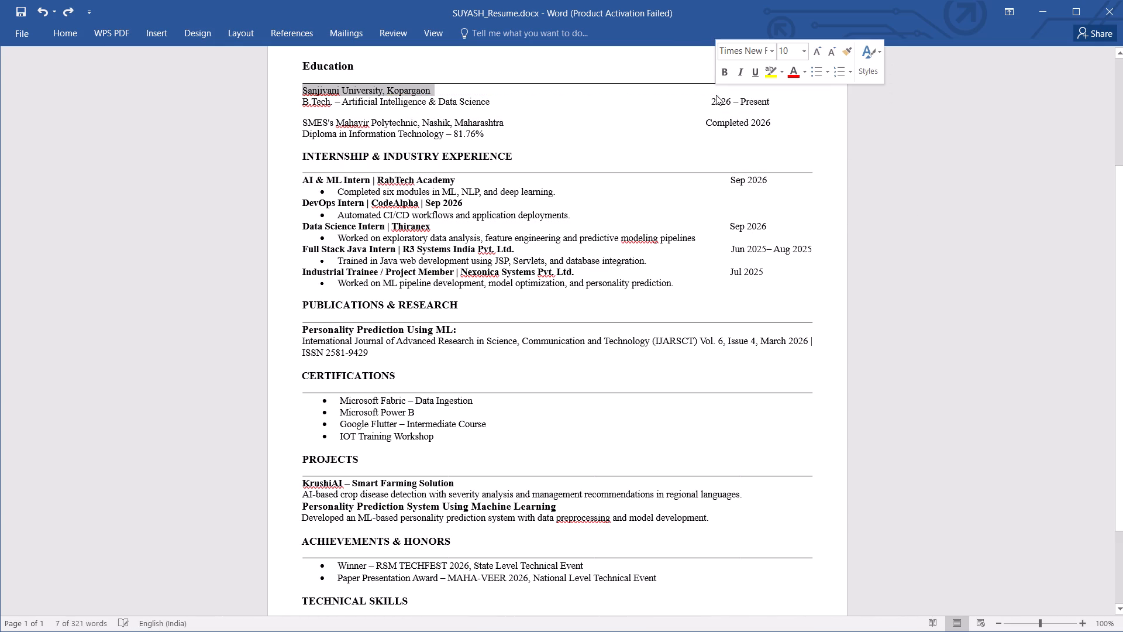
{"action": "triple_click", "coordinate": [718, 101]}
{"action": "left_click", "coordinate": [714, 150]}
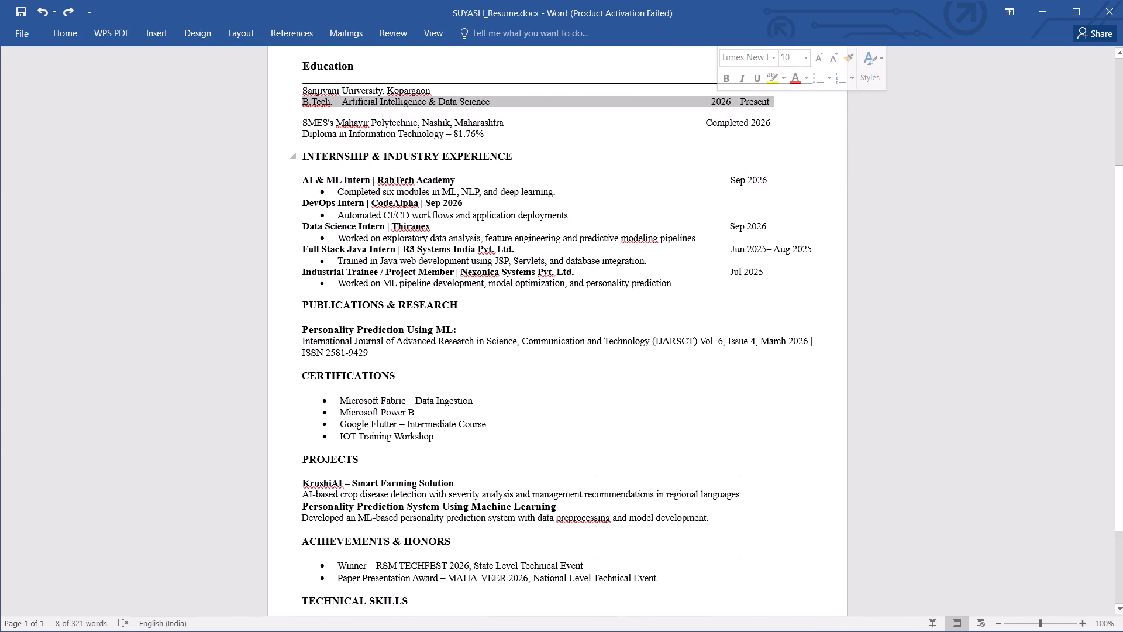
{"action": "scroll", "coordinate": [714, 150], "scroll_direction": "right", "scroll_amount": 1}
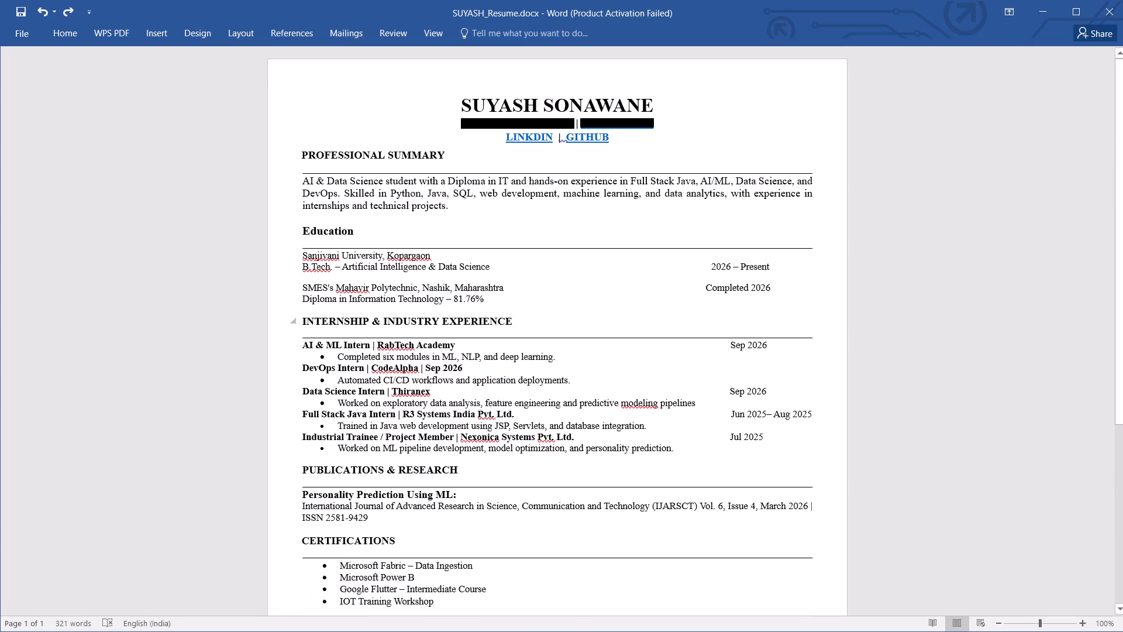
{"action": "scroll", "coordinate": [714, 150], "scroll_direction": "right", "scroll_amount": 1}
{"action": "scroll", "coordinate": [714, 150], "scroll_direction": "up", "scroll_amount": 1}
{"action": "scroll", "coordinate": [714, 150], "scroll_direction": "right", "scroll_amount": 1}
{"action": "scroll", "coordinate": [714, 150], "scroll_direction": "up", "scroll_amount": 1}
Save the changes to the resume document.
{"action": "key", "text": "ctrl+s"}
{"action": "key", "text": "ctrl+s"}
{"action": "key", "text": "ctrl+s"}
{"action": "key", "text": "ctrl+s"}
{"action": "key", "text": "ctrl+s"}
{"action": "key", "text": "ctrl+s"}
{"action": "key", "text": "ctrl+s"}
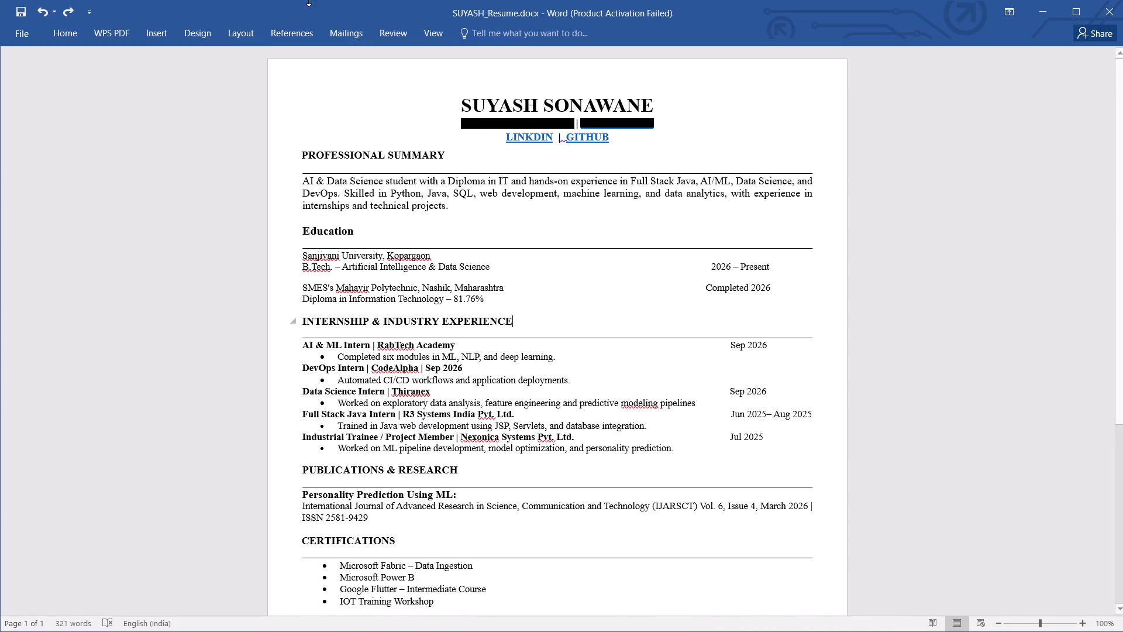
Save a copy of the resume to the Desktop in PDF format.
{"action": "left_click", "coordinate": [25, 36]}
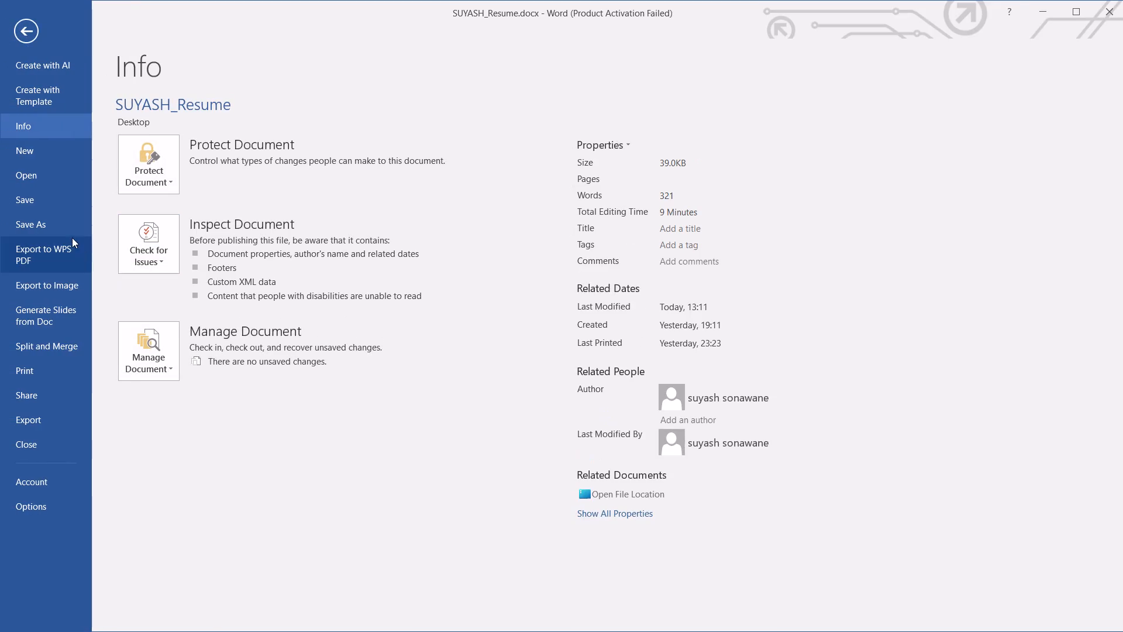
{"action": "left_click", "coordinate": [71, 229]}
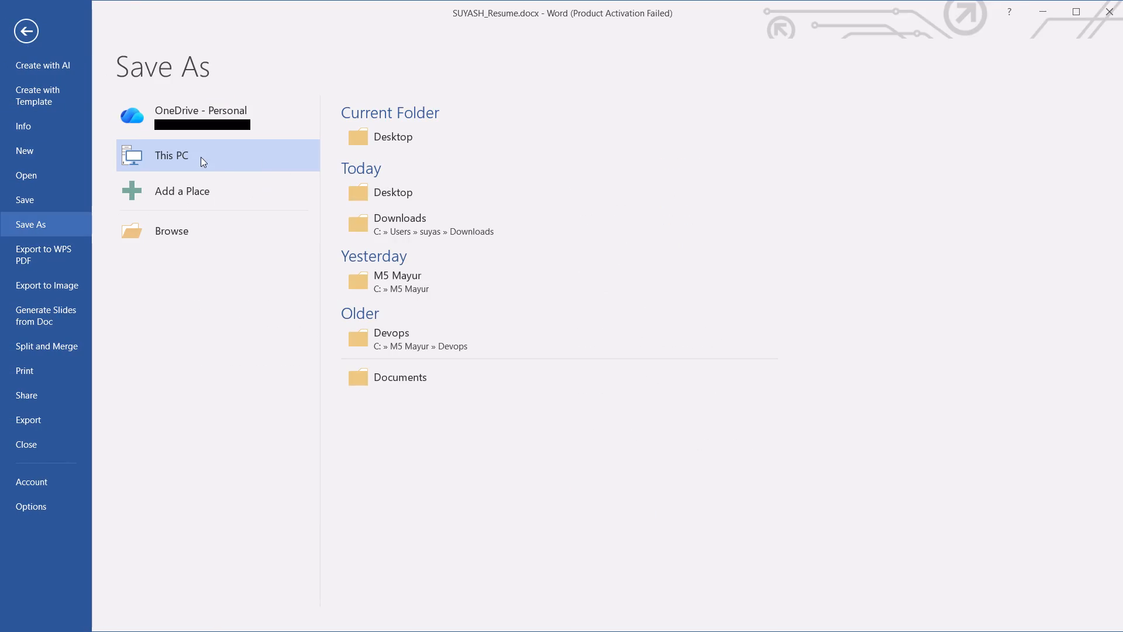
{"action": "double_click", "coordinate": [201, 157]}
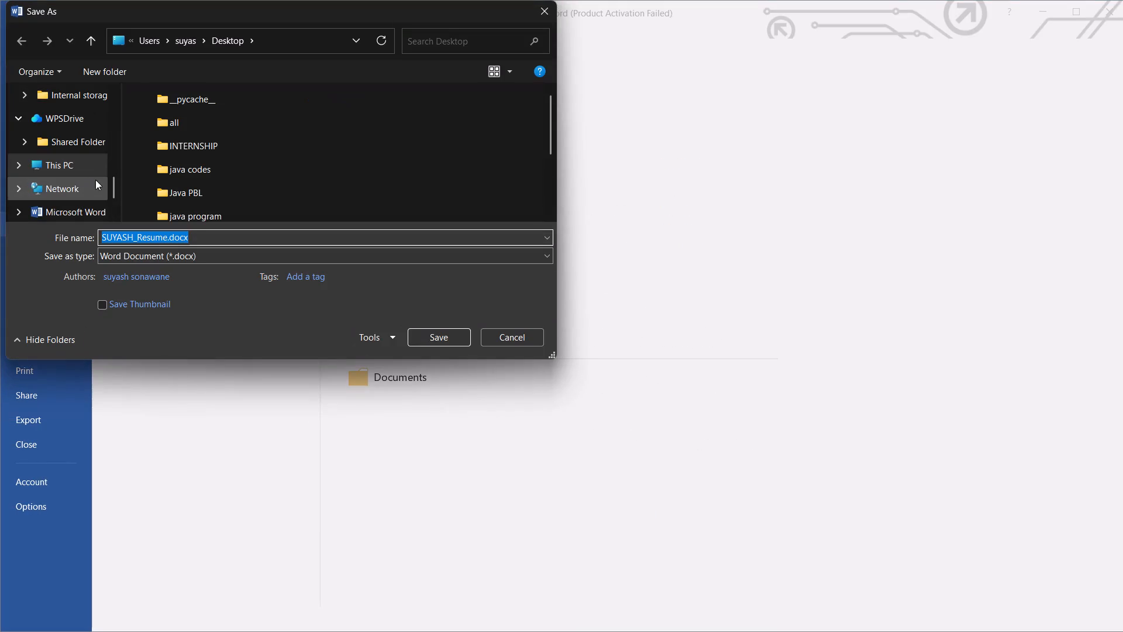
{"action": "double_click", "coordinate": [88, 164]}
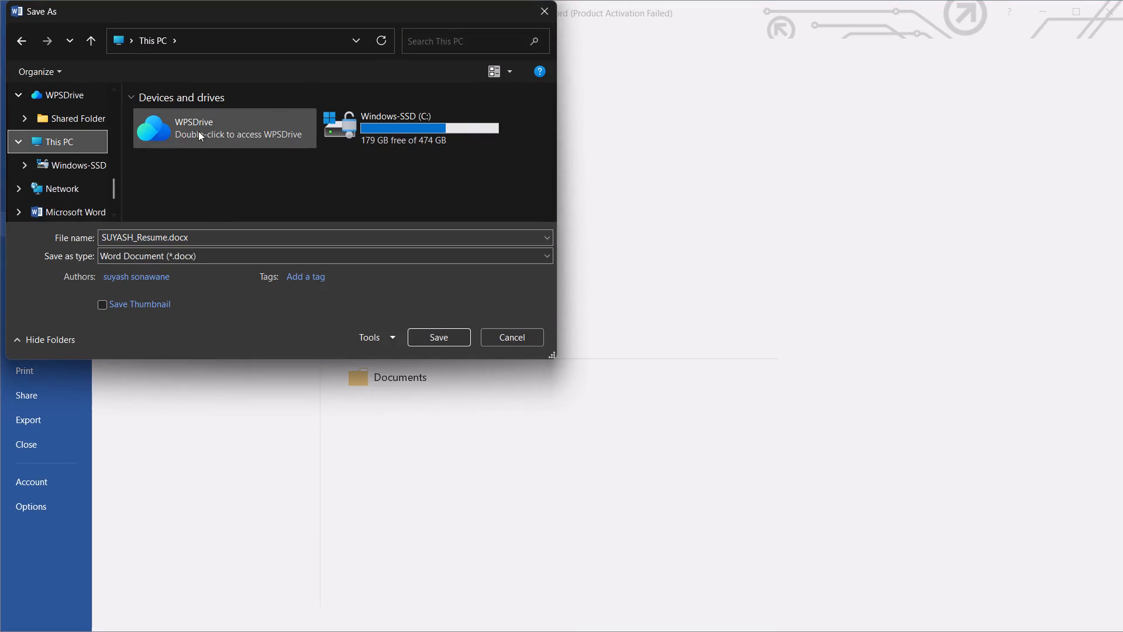
{"action": "scroll", "coordinate": [80, 116], "scroll_direction": "up", "scroll_amount": 3}
{"action": "left_click", "coordinate": [81, 168]}
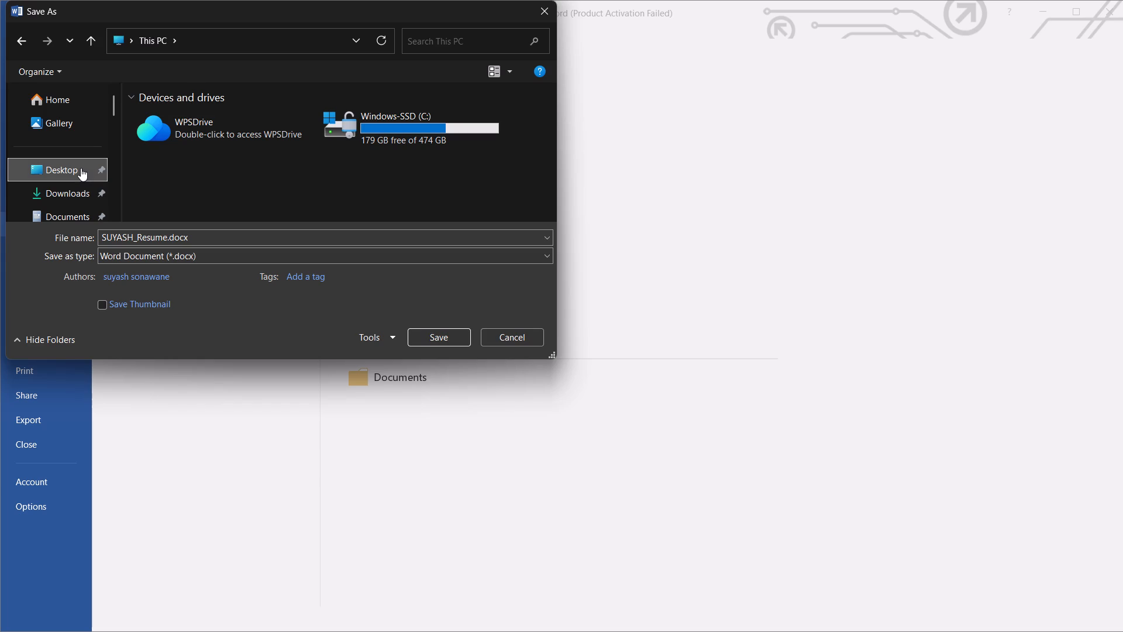
{"action": "left_click", "coordinate": [225, 254]}
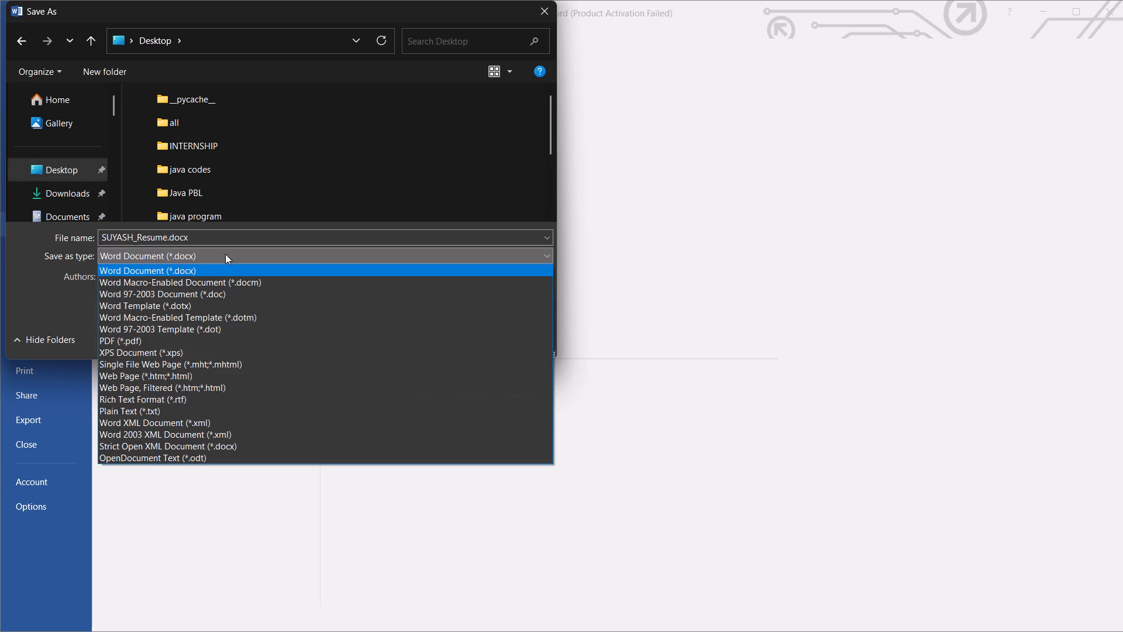
{"action": "left_click", "coordinate": [219, 343]}
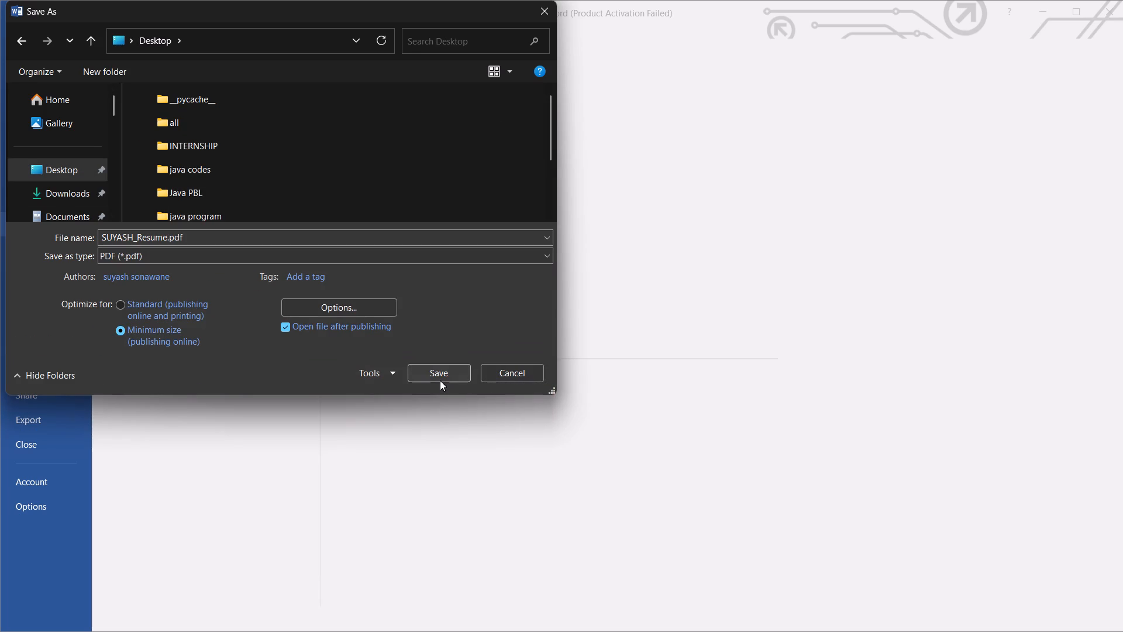
{"action": "left_click", "coordinate": [446, 372]}
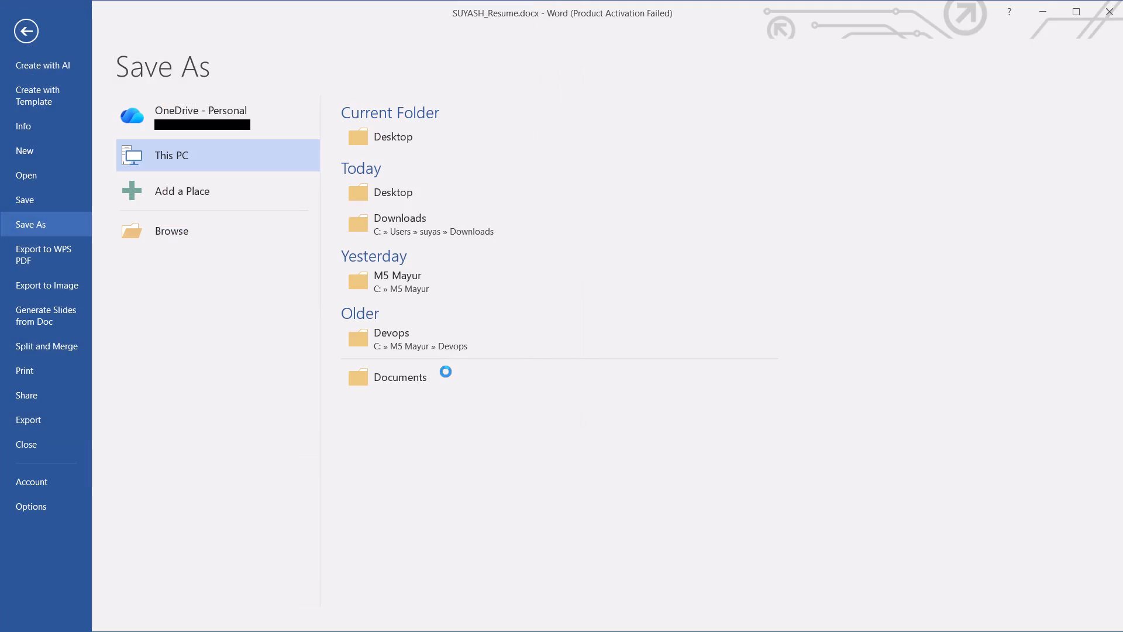
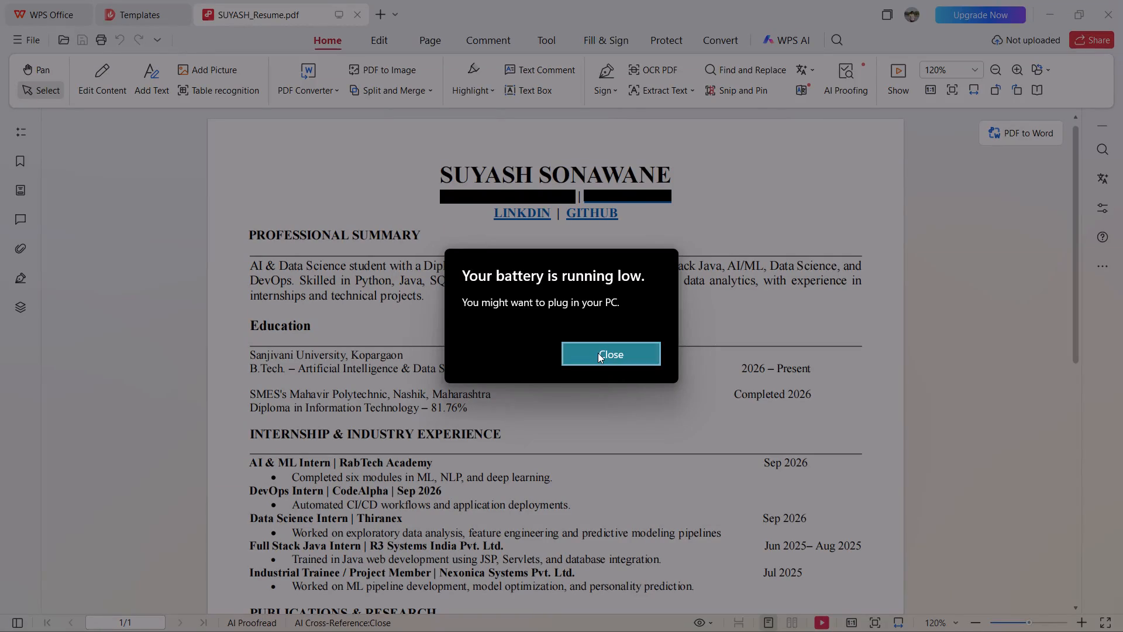
Dismiss the low-battery notice and leave the exported PDF in WPS Office to return to the resume document in Word.
{"action": "left_click", "coordinate": [598, 353]}
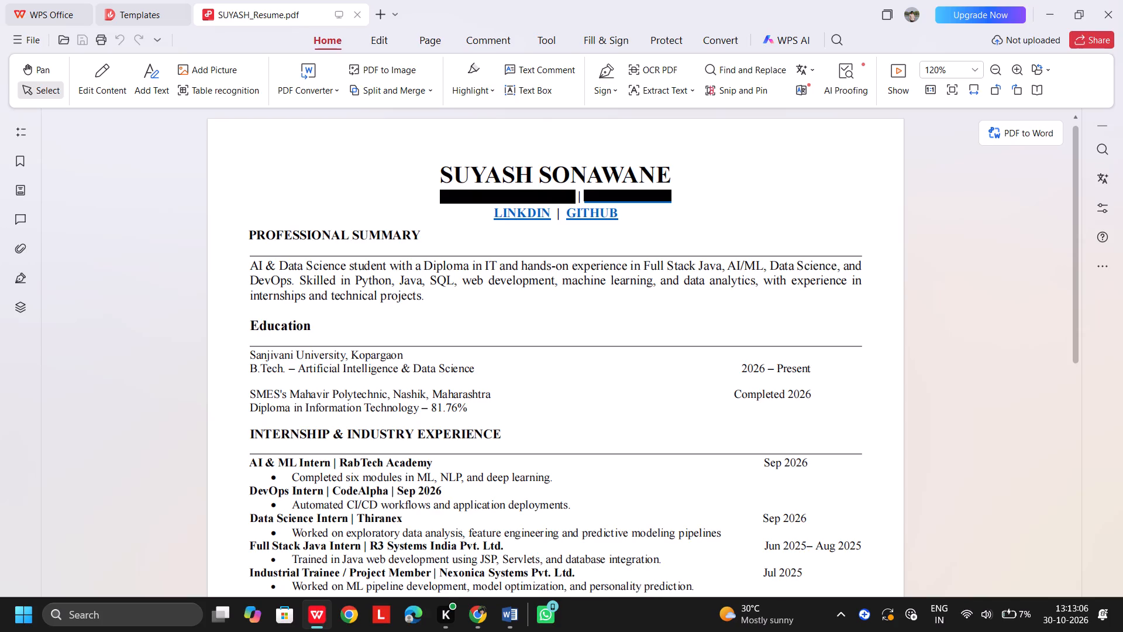
{"action": "left_click", "coordinate": [1122, 28]}
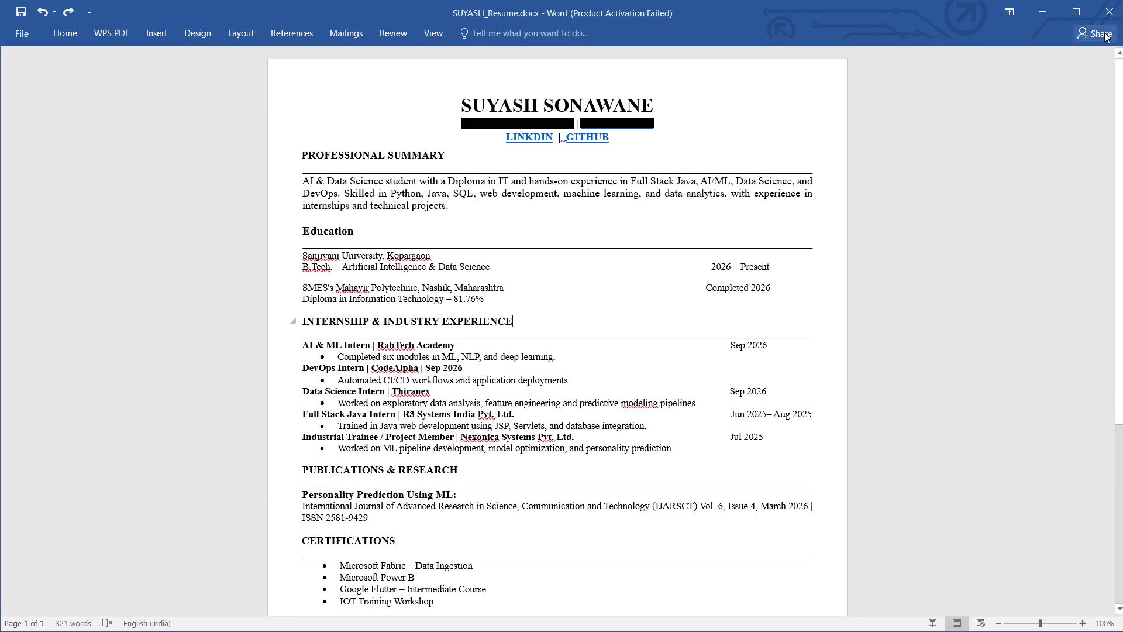
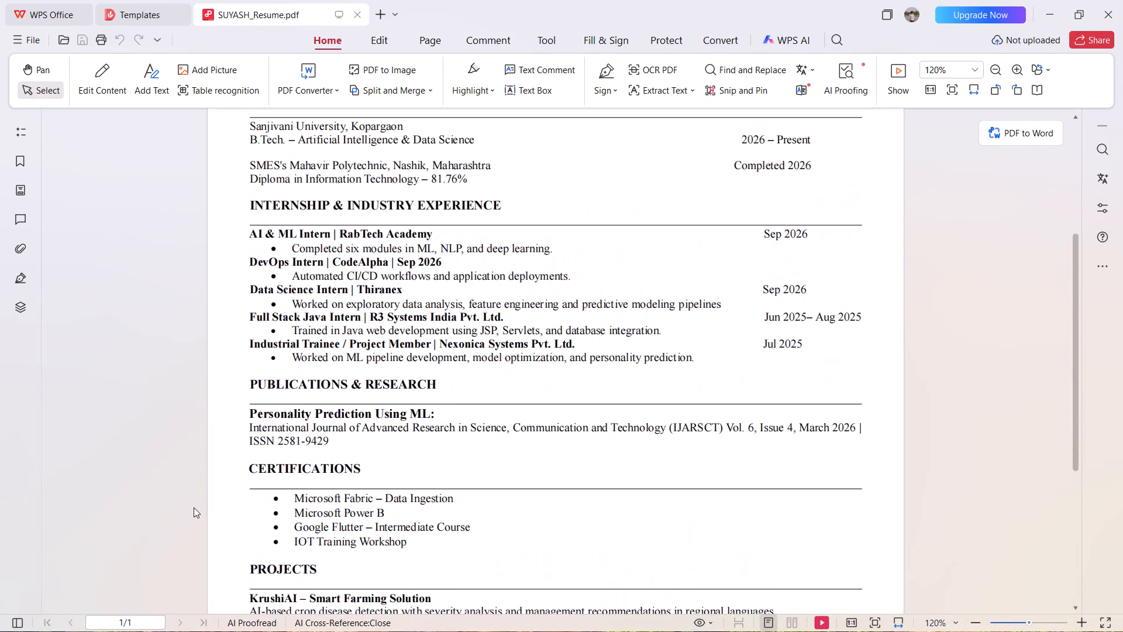
Try to delete characters in the Full Stack Java internship's date in the exported PDF, with content editing turned on.
{"action": "left_click", "coordinate": [767, 320]}
{"action": "key", "text": "BackSpace"}
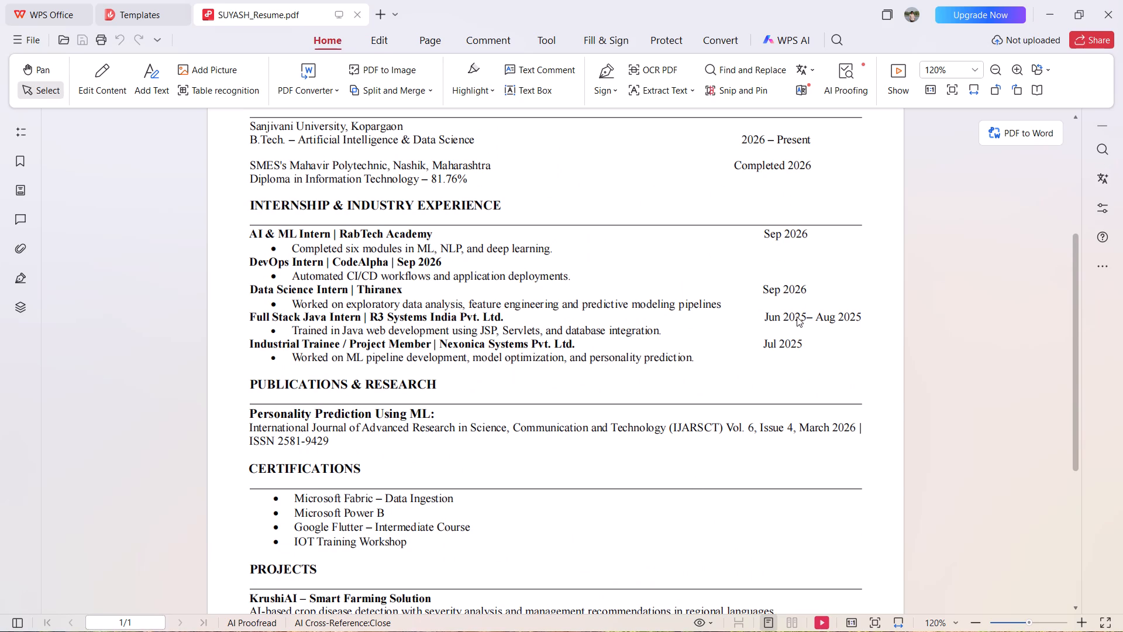
{"action": "key", "text": "BackSpace"}
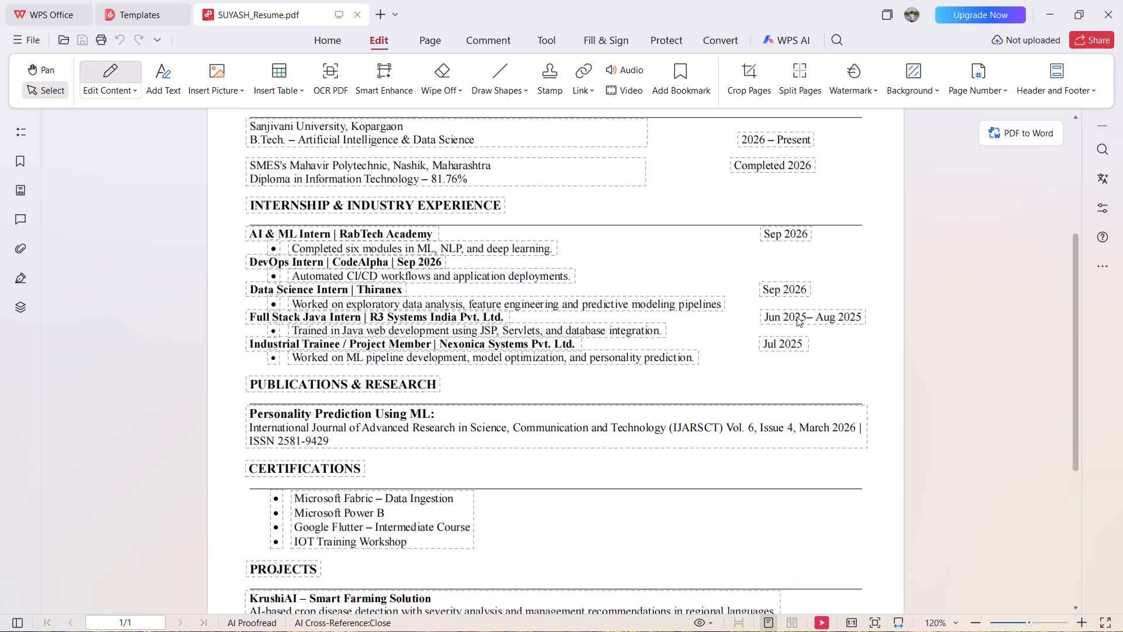
Start a new text entry in the blank space of the date column beside the DevOps internship.
{"action": "left_click", "coordinate": [837, 274]}
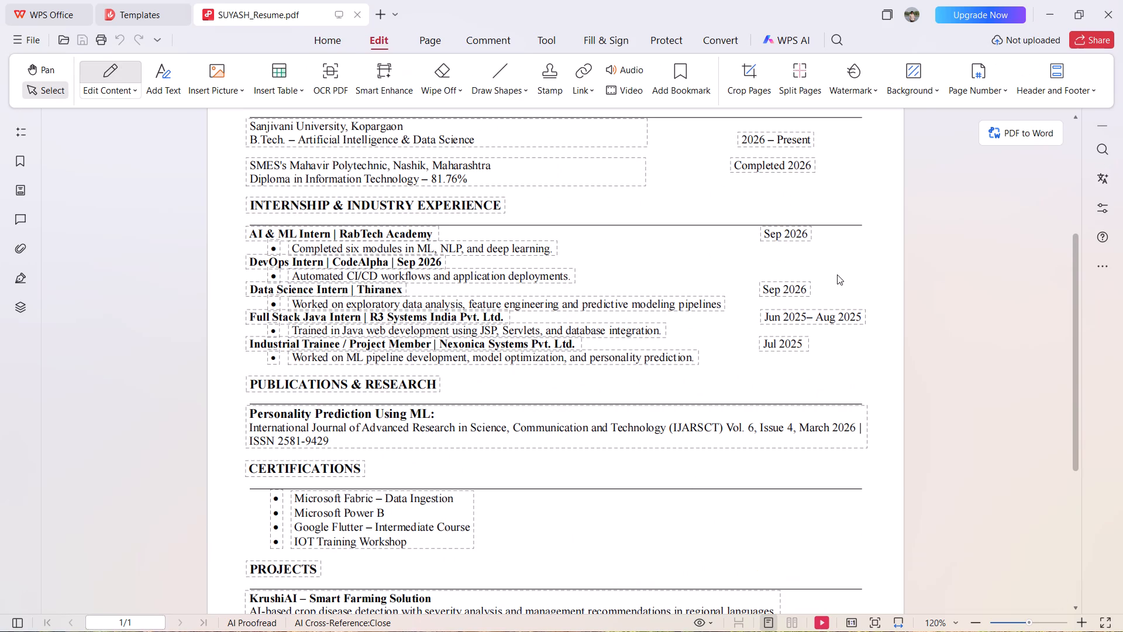
{"action": "left_click", "coordinate": [837, 274]}
{"action": "triple_click", "coordinate": [837, 274]}
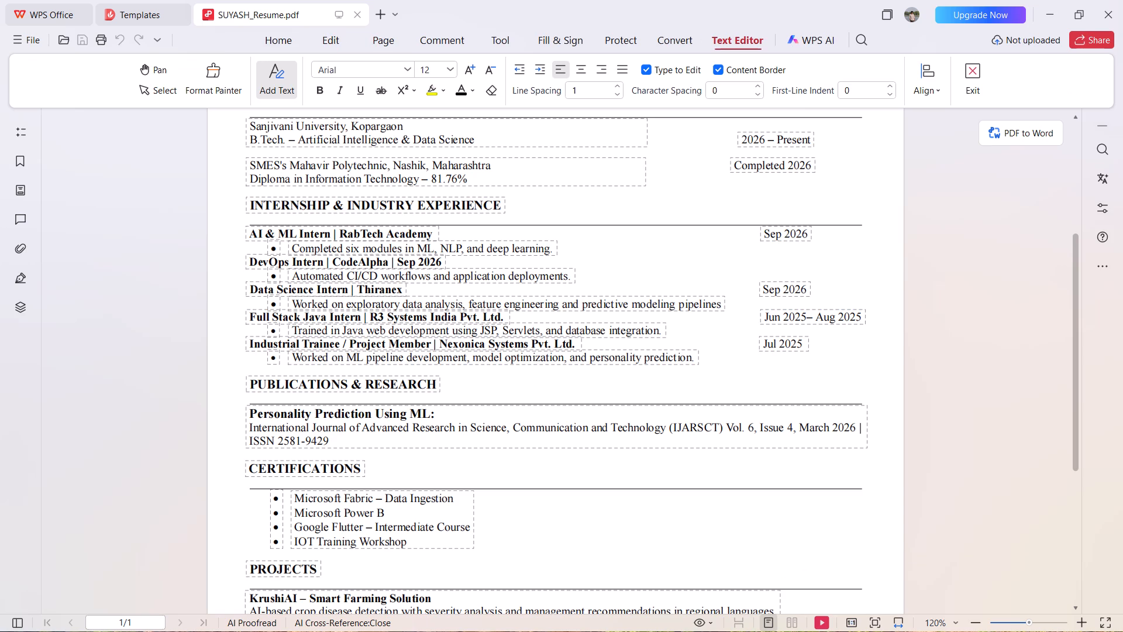
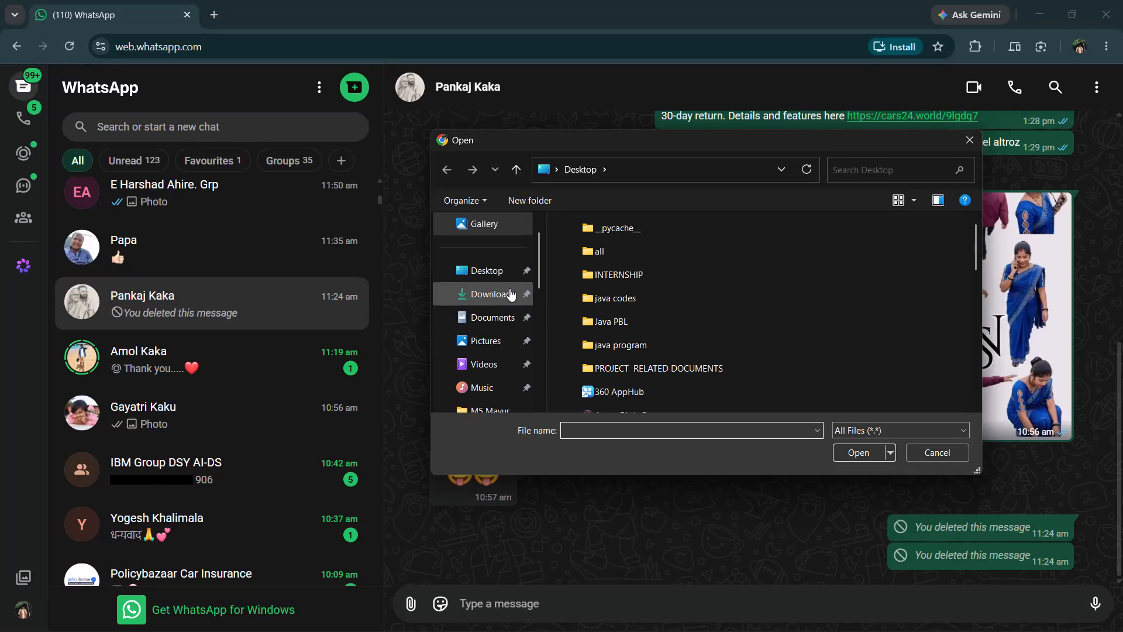
Browse the Desktop folder for the resume file to attach in the open WhatsApp chat.
{"action": "double_click", "coordinate": [507, 273]}
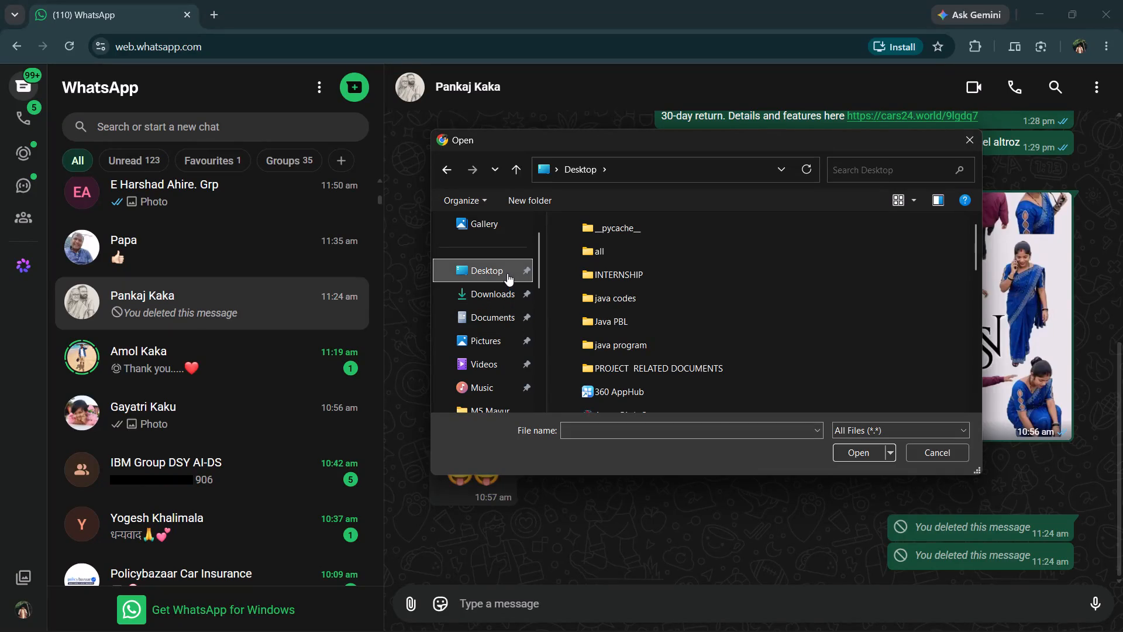
{"action": "scroll", "coordinate": [661, 310], "scroll_direction": "down", "scroll_amount": 2}
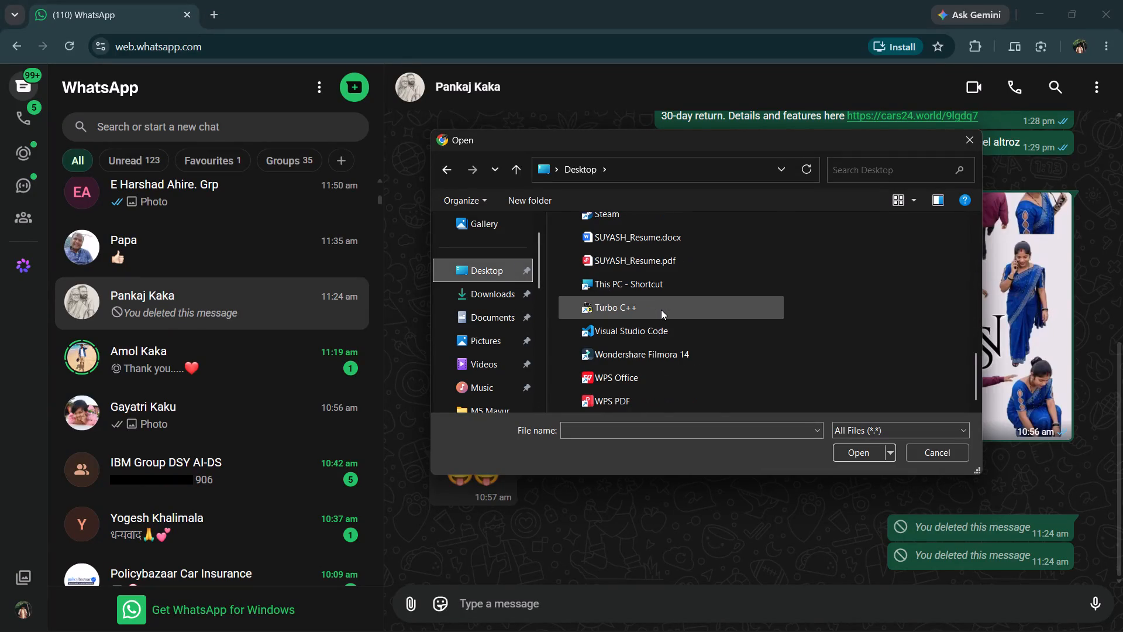
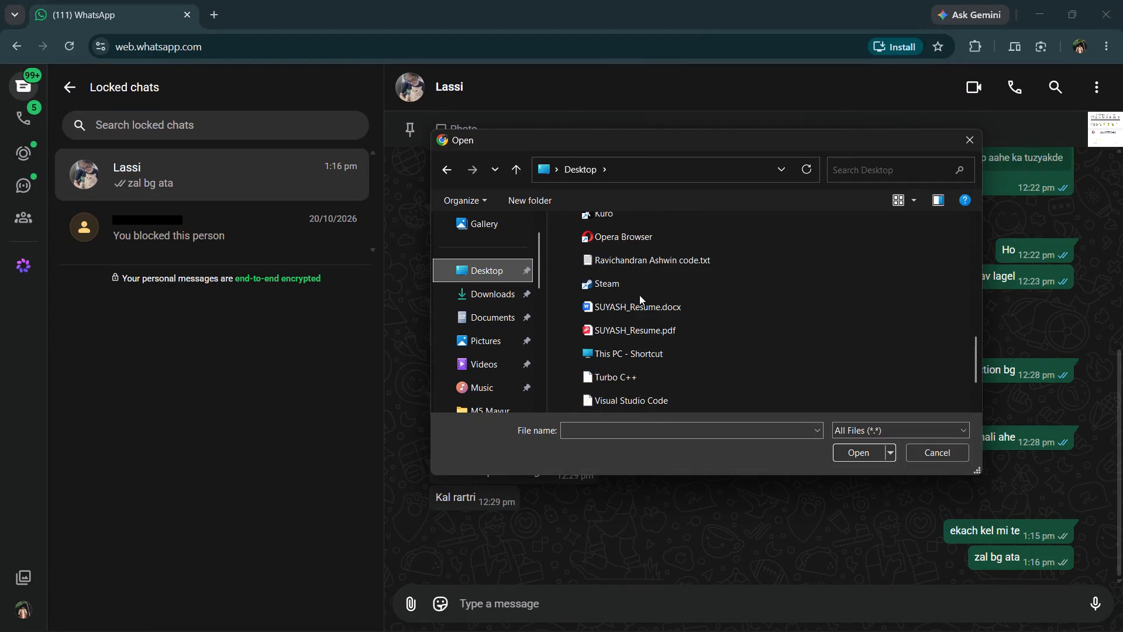
Attach the exported resume PDF from the Desktop folder to the open WhatsApp chat.
{"action": "scroll", "coordinate": [639, 295], "scroll_direction": "down", "scroll_amount": 1}
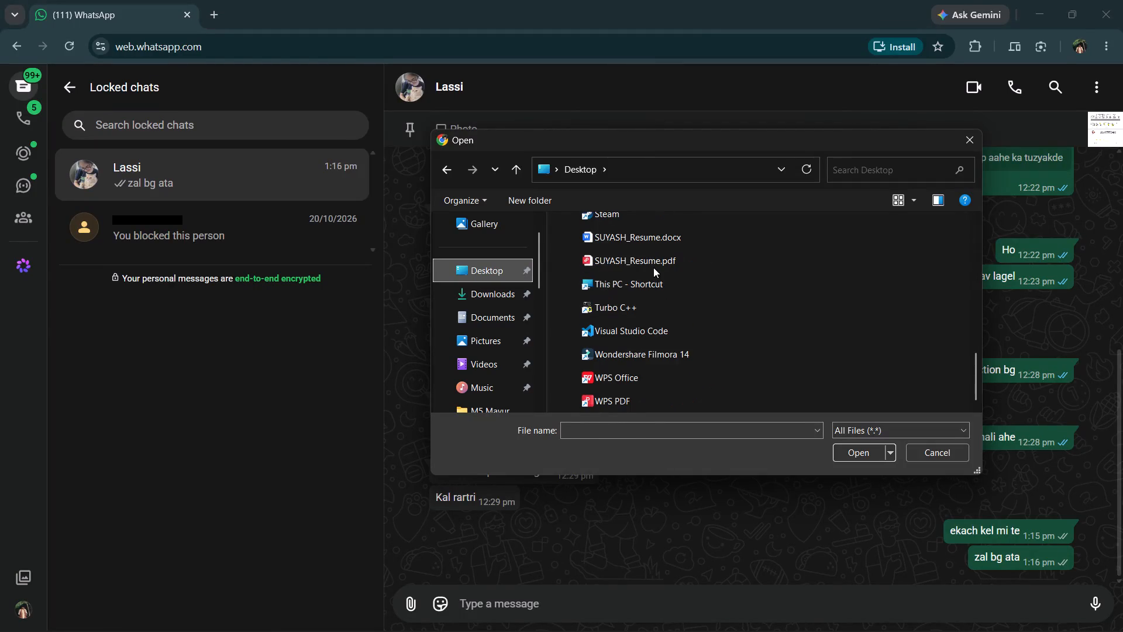